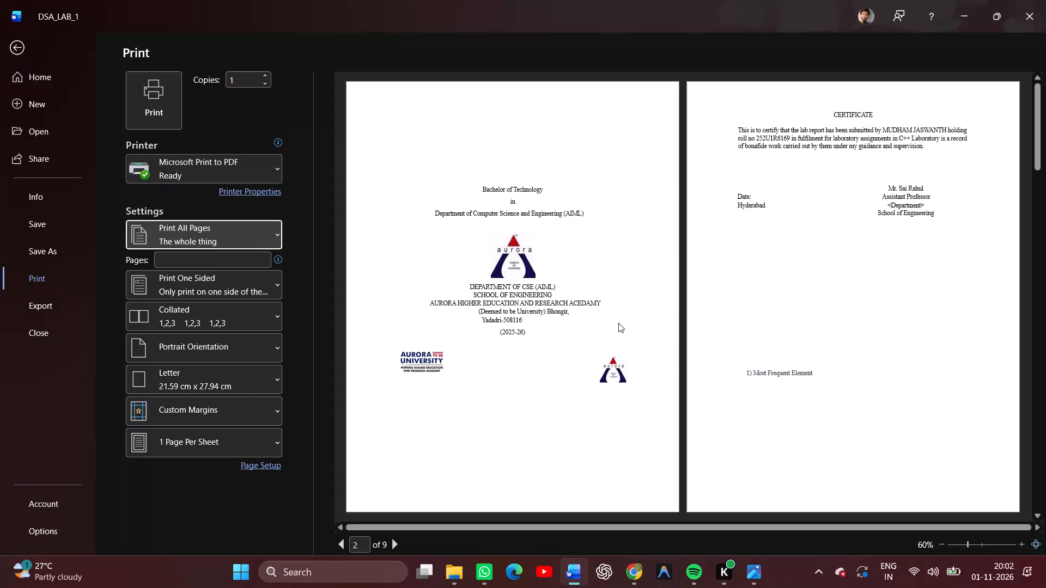
Print the whole lab report to PDF, saving it in Documents as DSA_LAB-1.
left_click(167, 121)
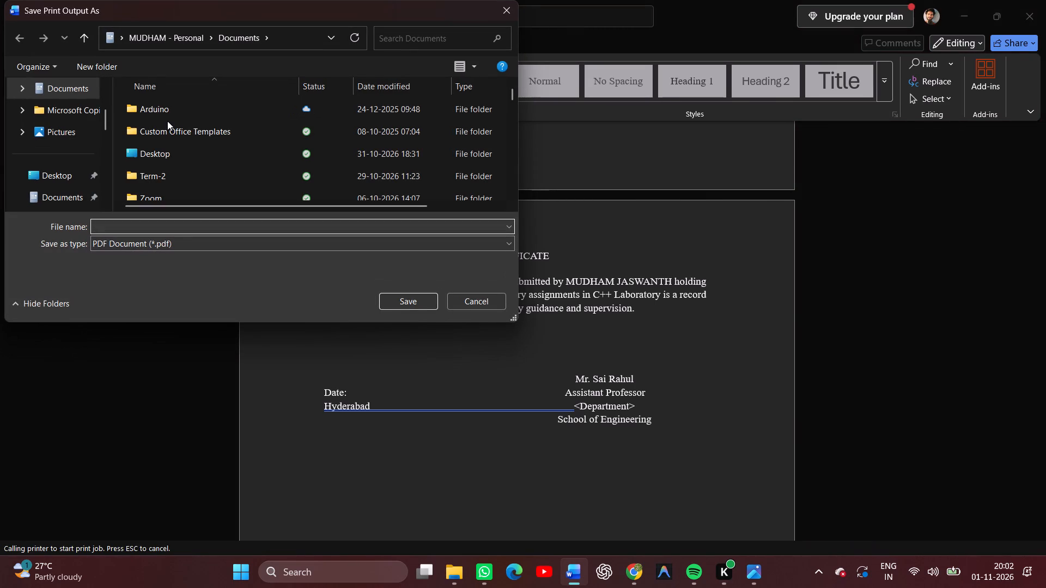
type("DSA")
type("_LAB")
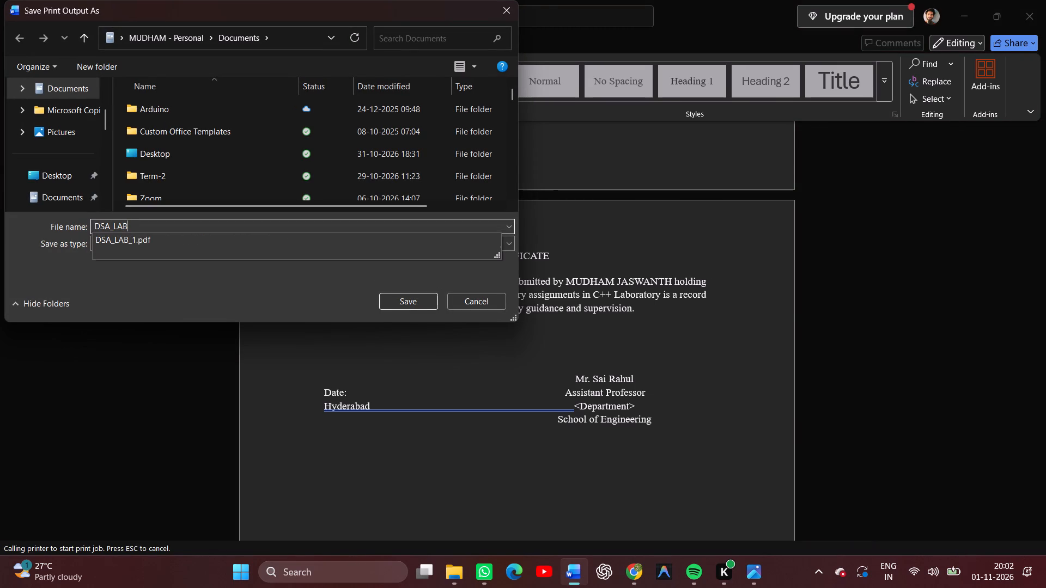
key("minus")
key("1")
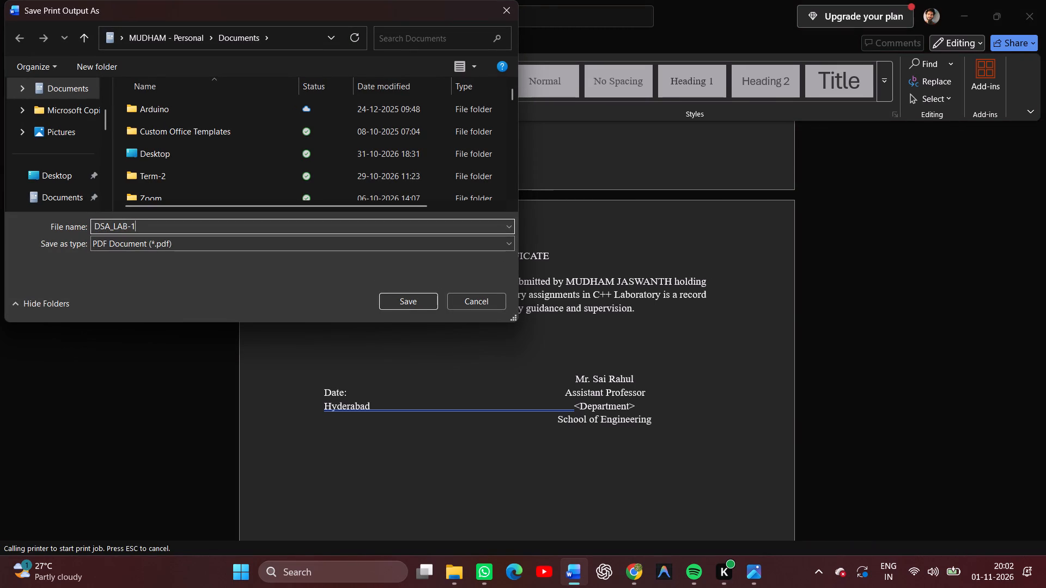
left_click(380, 294)
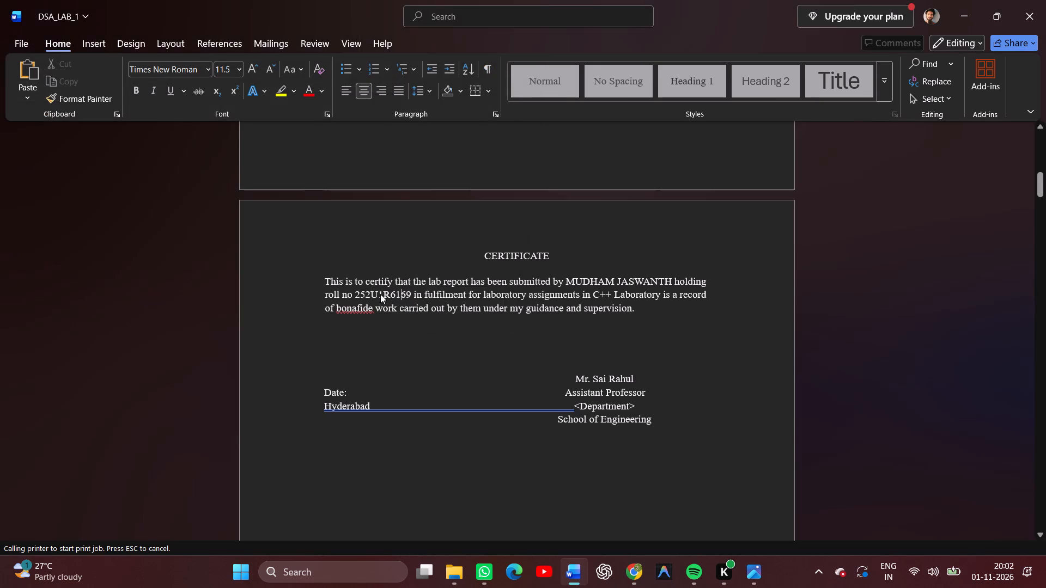
Close the DSA_LAB_1 Word document without saving its changes.
left_click(1045, 1)
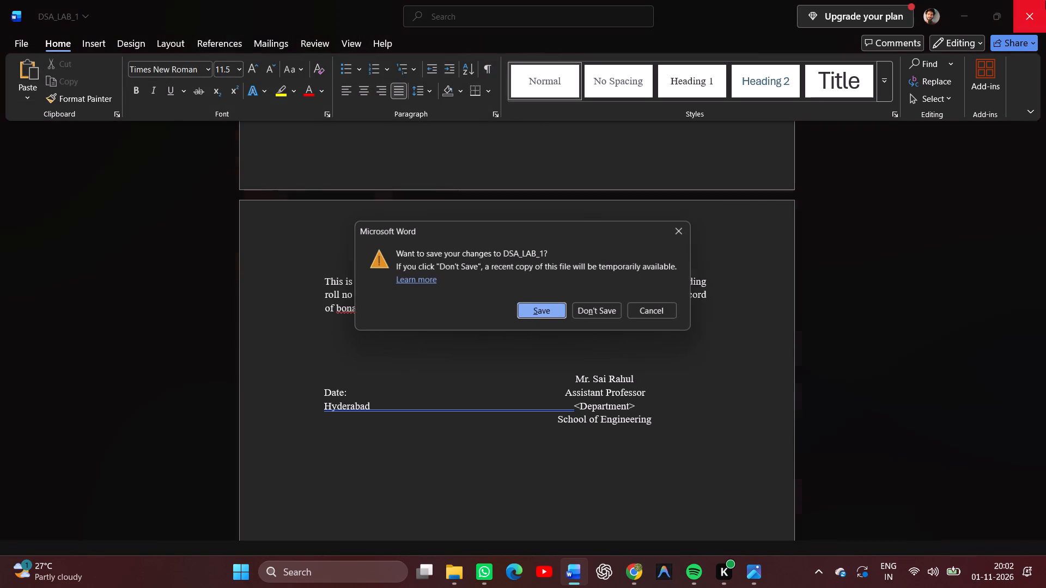
left_click(604, 315)
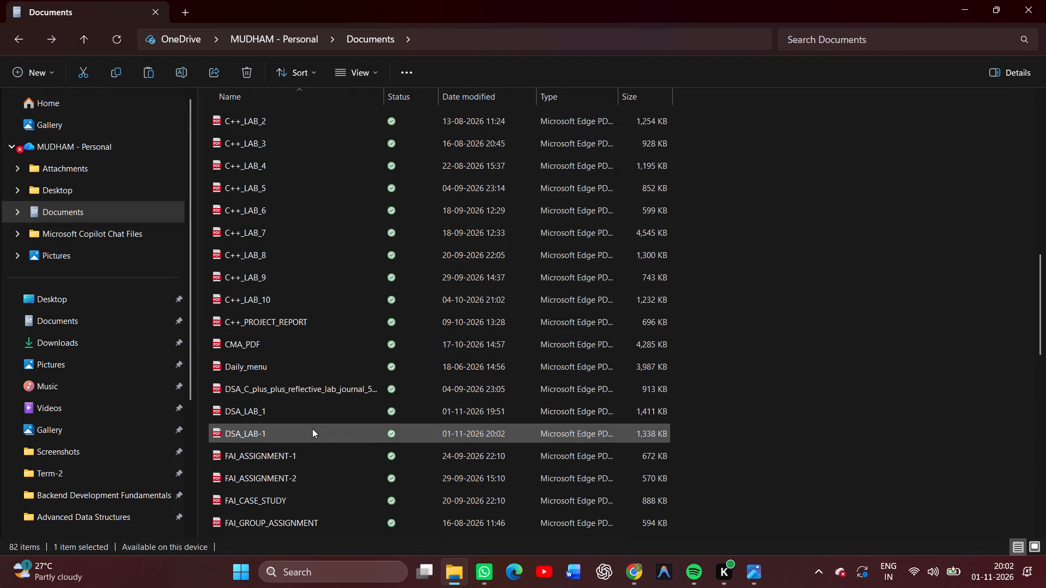
In File Explorer, delete the older DSA_LAB_1 PDF from the Documents folder.
left_click(304, 410)
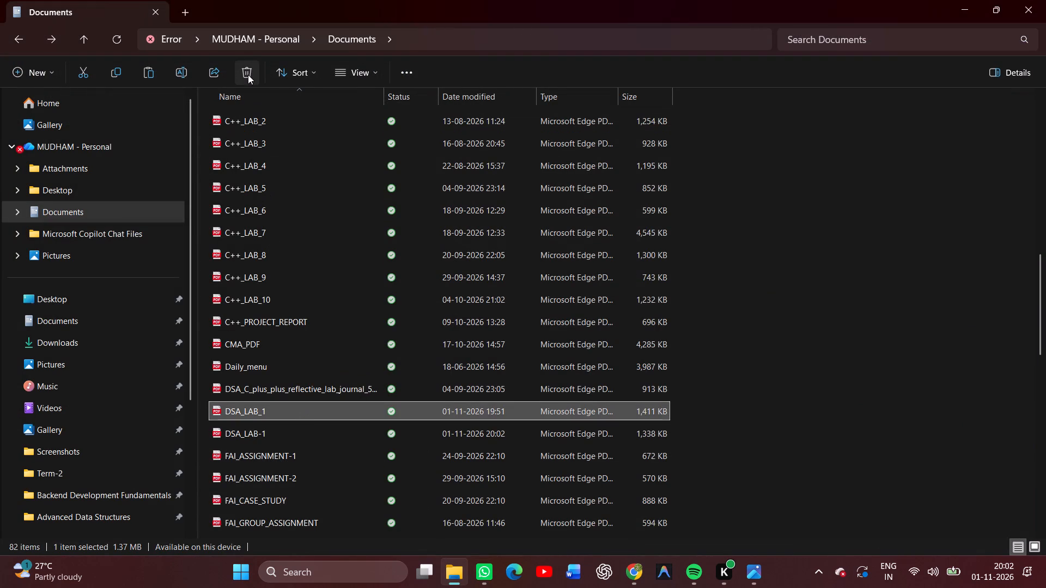
left_click(248, 75)
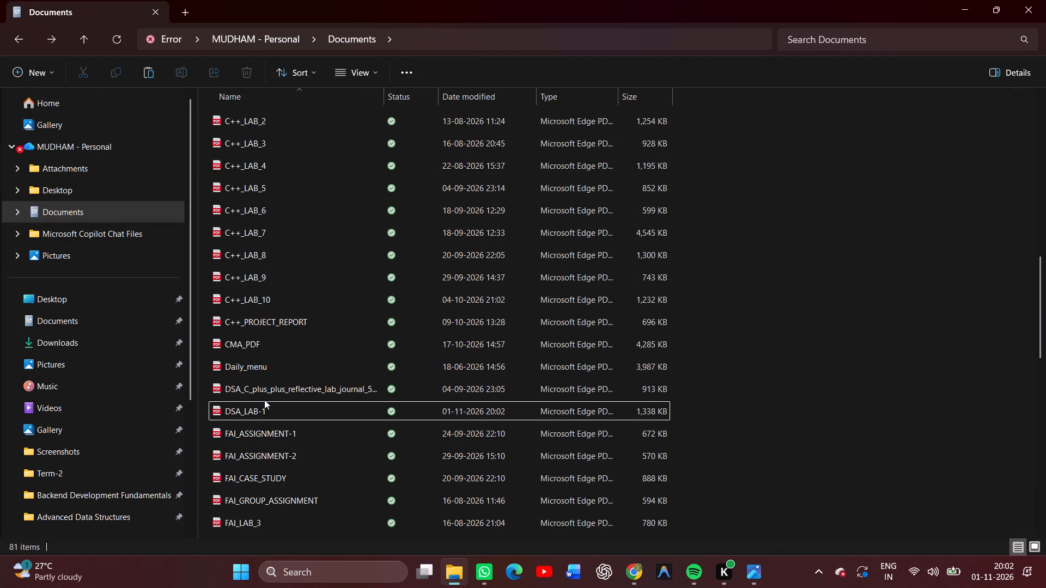
Copy the DSA_LAB-1 PDF from Documents into the Advanced Data Structures folder inside Term-2.
left_click(266, 407)
key("ctrl+c")
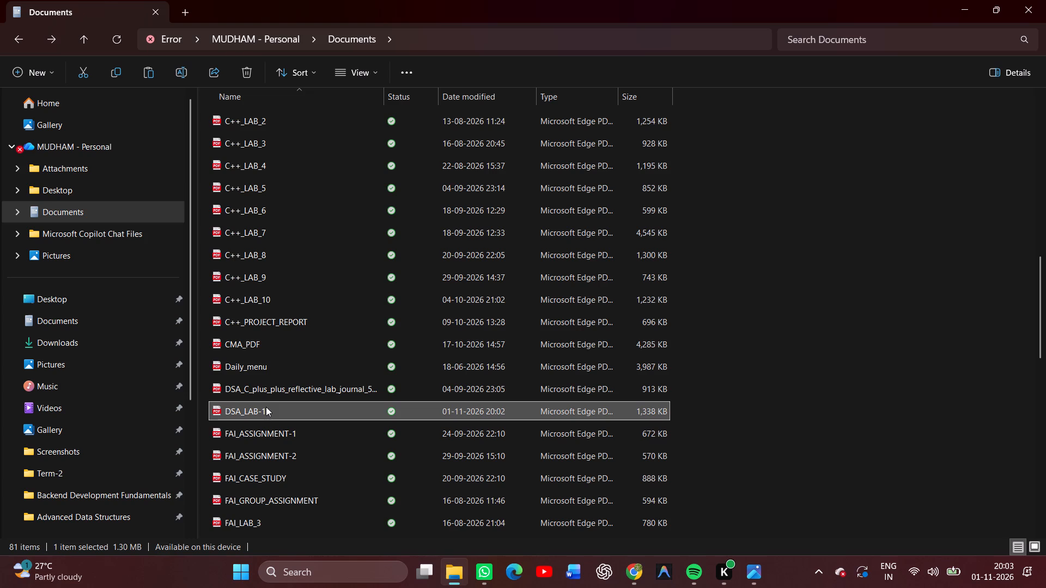
scroll(310, 282, "up", 10)
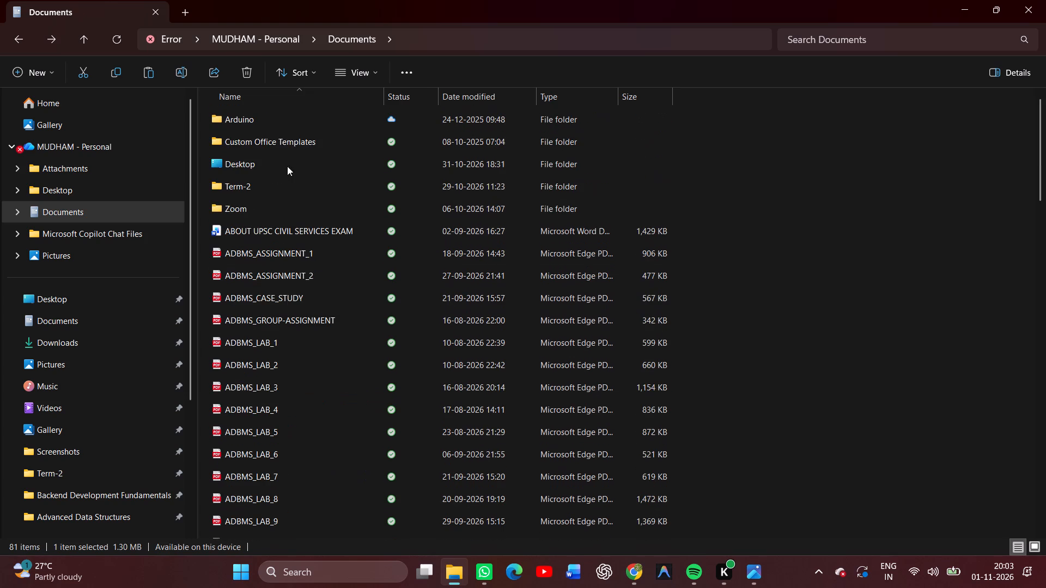
left_click(265, 197)
left_click(269, 192)
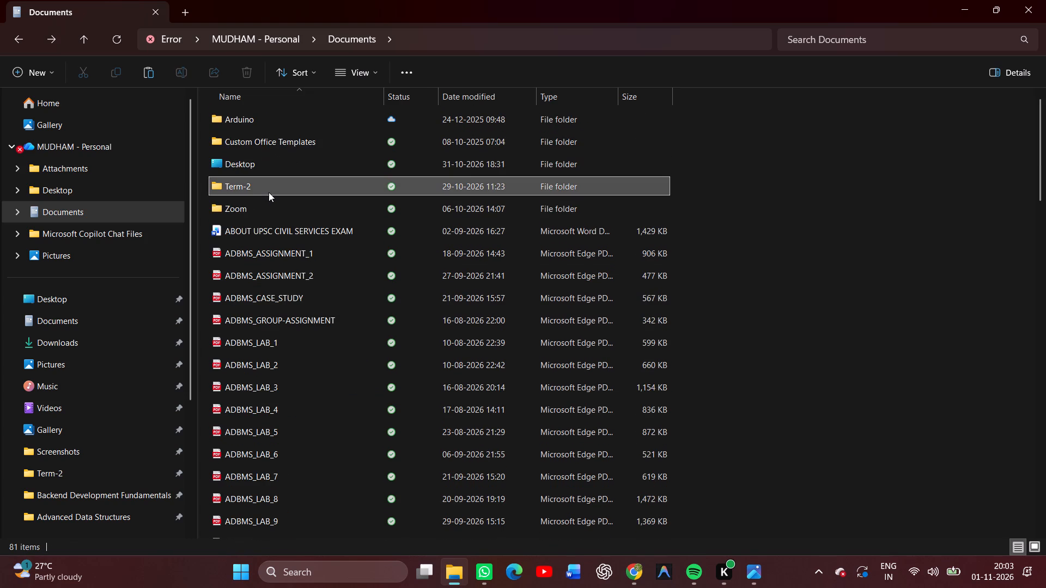
double_click(269, 192)
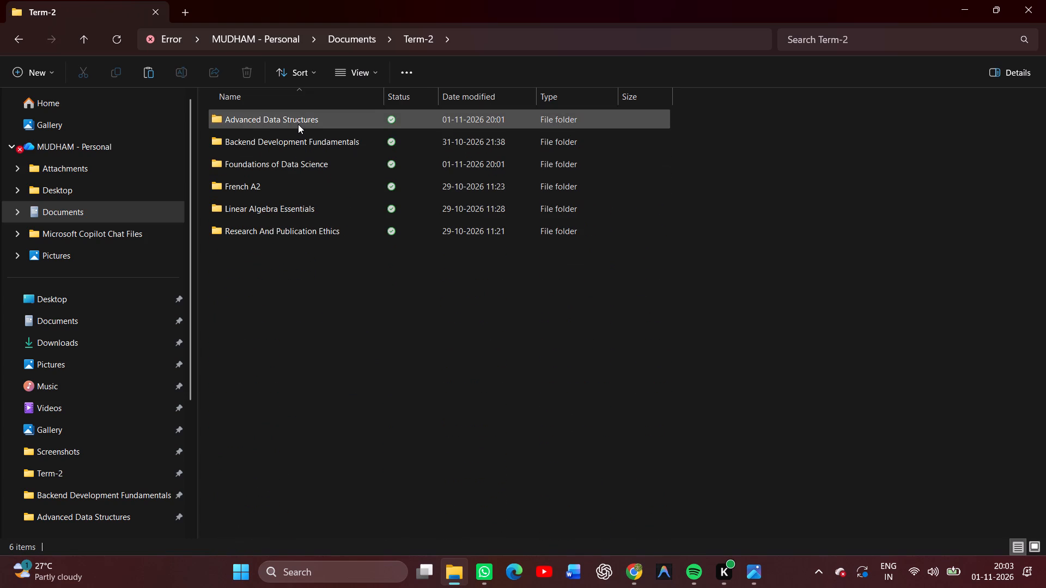
double_click(298, 124)
key("ctrl+v")
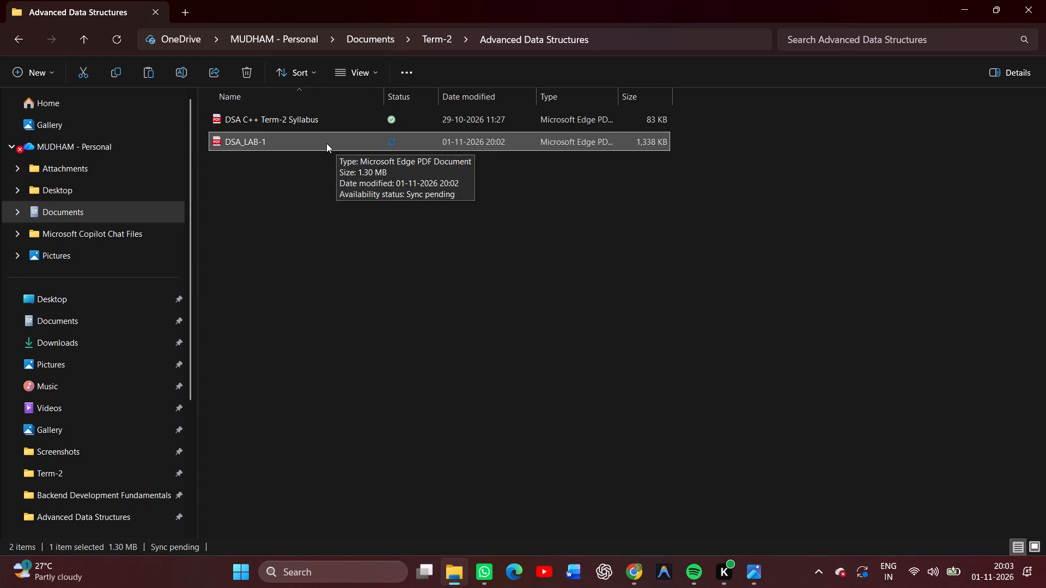
Rename the copied PDF in the Advanced Data Structures folder as DSA_LAB_1.
left_click(187, 72)
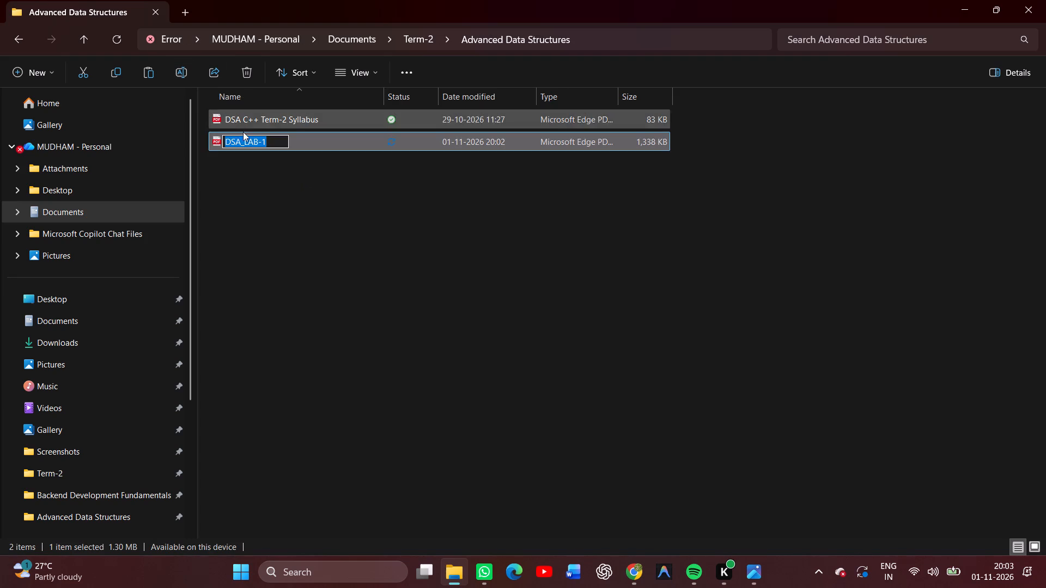
left_click(260, 144)
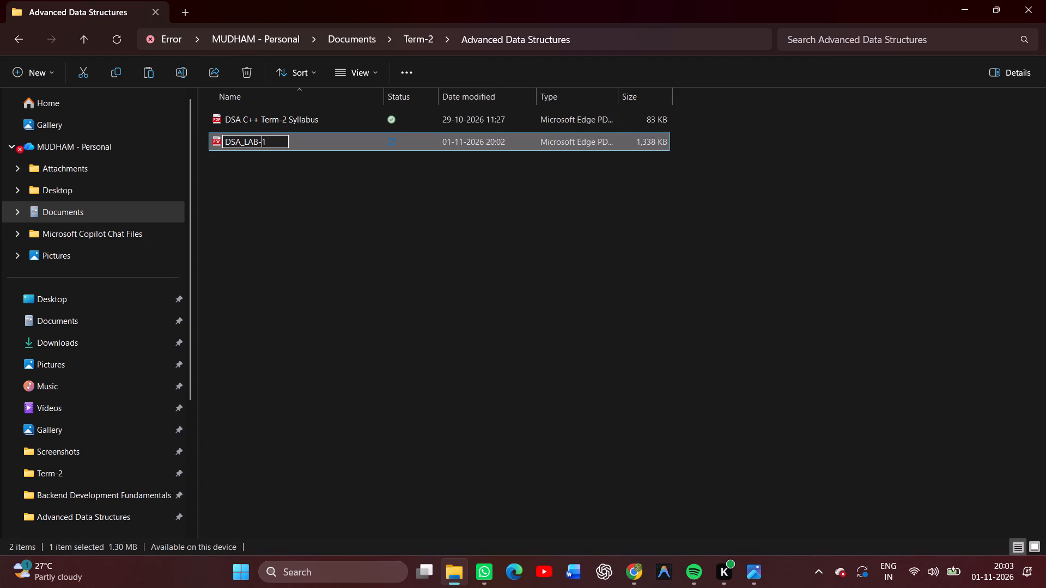
key("BackSpace")
key("shift+underscore")
key("Return")
Open the DSA_LAB_1 PDF and look over its certificate page and the start of the Most Frequent Element problem.
double_click(277, 140)
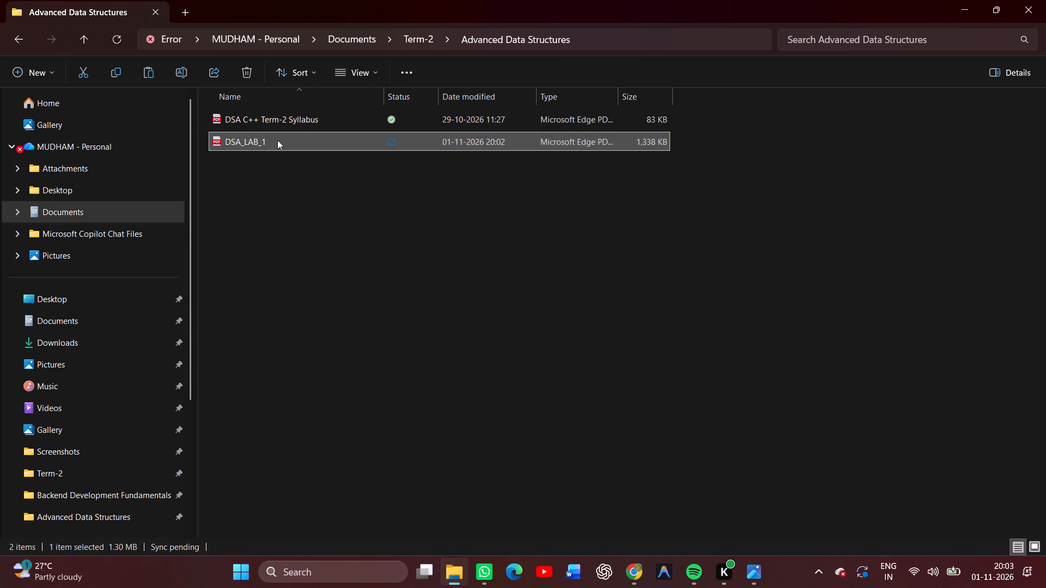
scroll(419, 311, "up", 1)
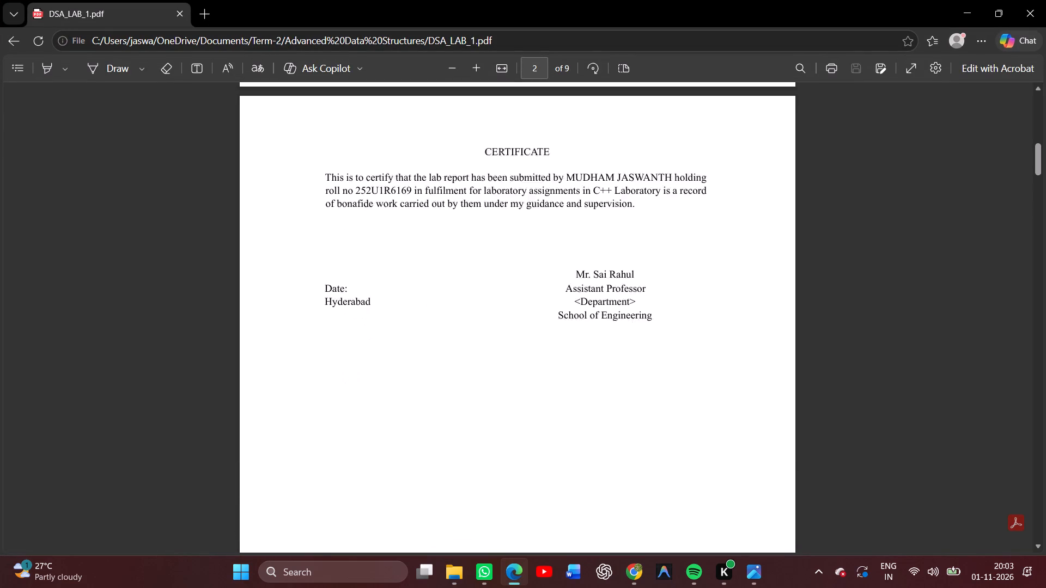
scroll(419, 311, "up", 1)
scroll(419, 311, "down", 4)
scroll(419, 311, "up", 1)
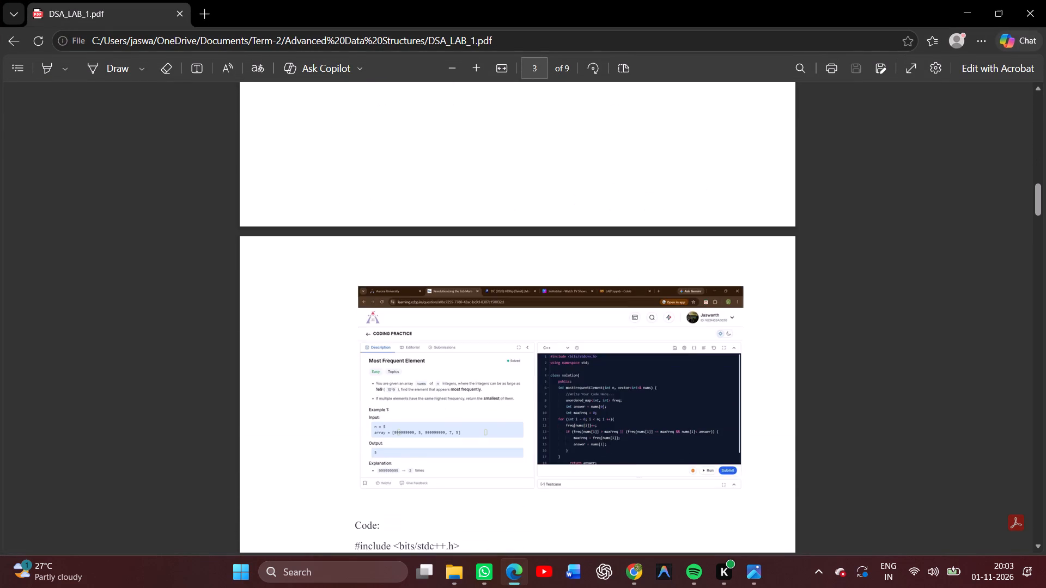
scroll(419, 311, "up", 1)
scroll(519, 284, "up", 2)
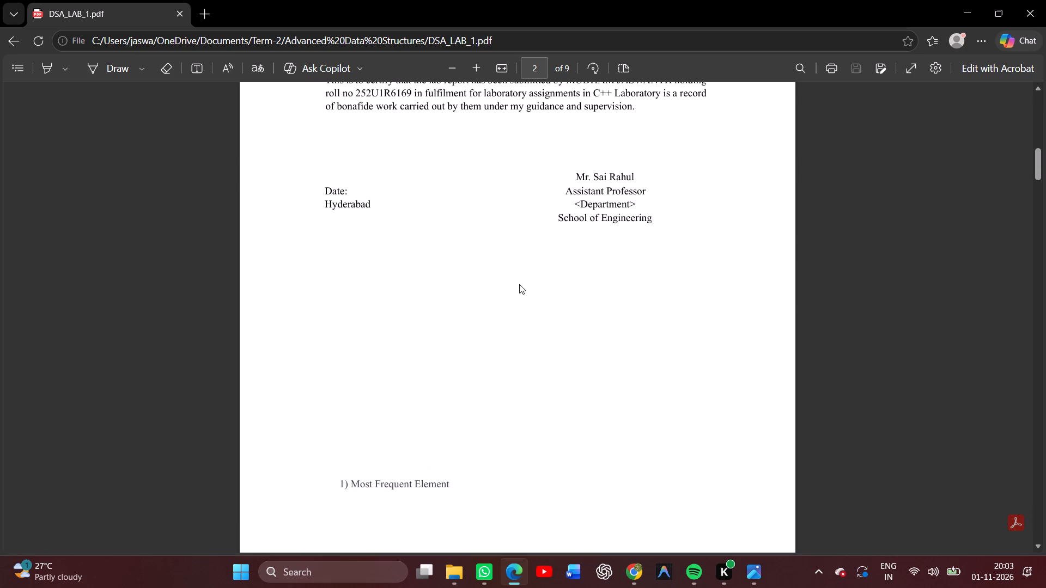
scroll(519, 284, "up", 1)
scroll(519, 284, "down", 8)
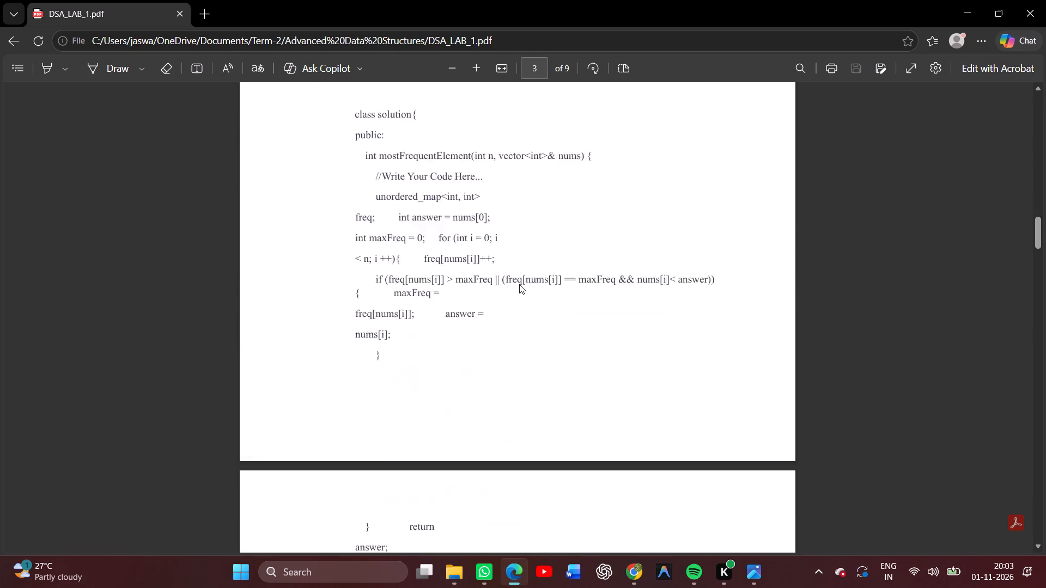
Examine the Most Frequent Element screenshot, code and output across pages 3 and 4 at a smaller zoom.
scroll(519, 284, "down", 1)
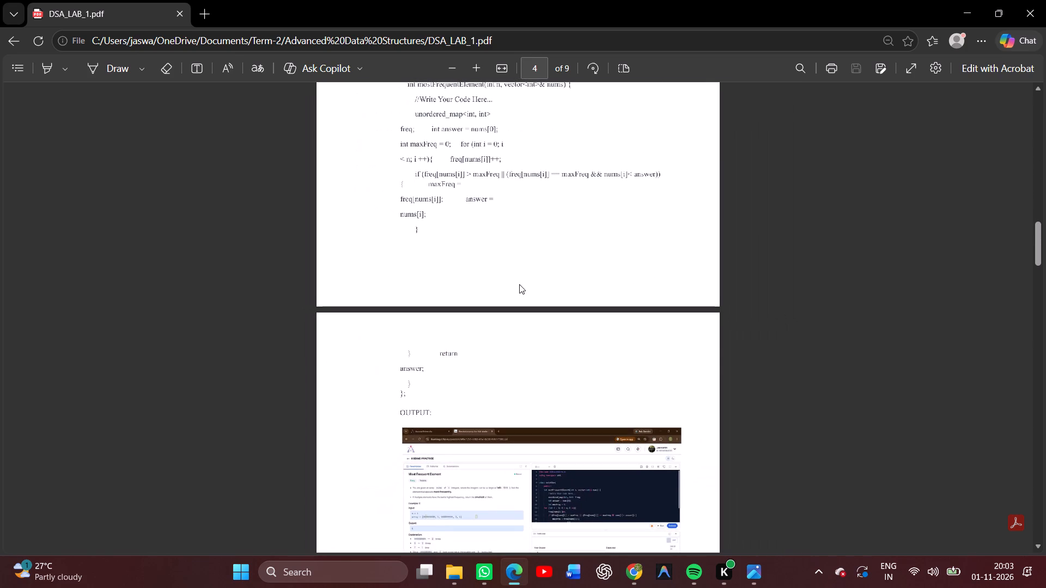
scroll(519, 284, "up", 2)
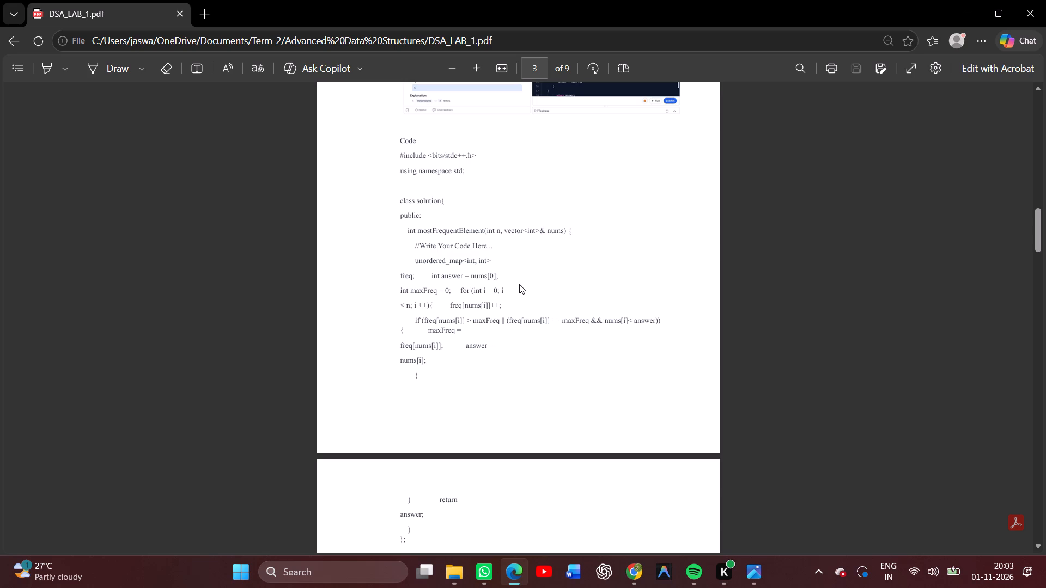
scroll(519, 284, "down", 2)
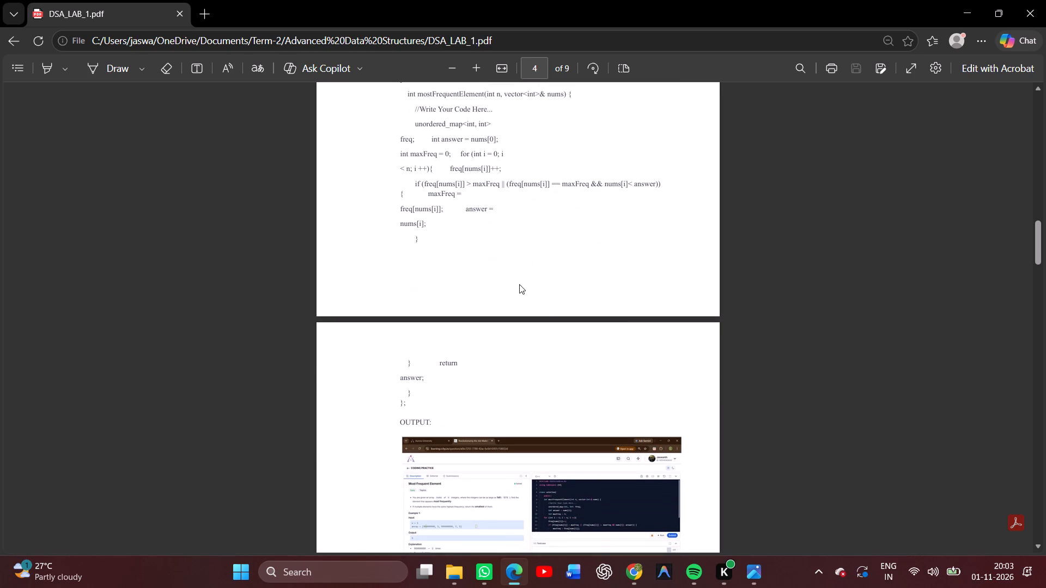
scroll(519, 284, "up", 2)
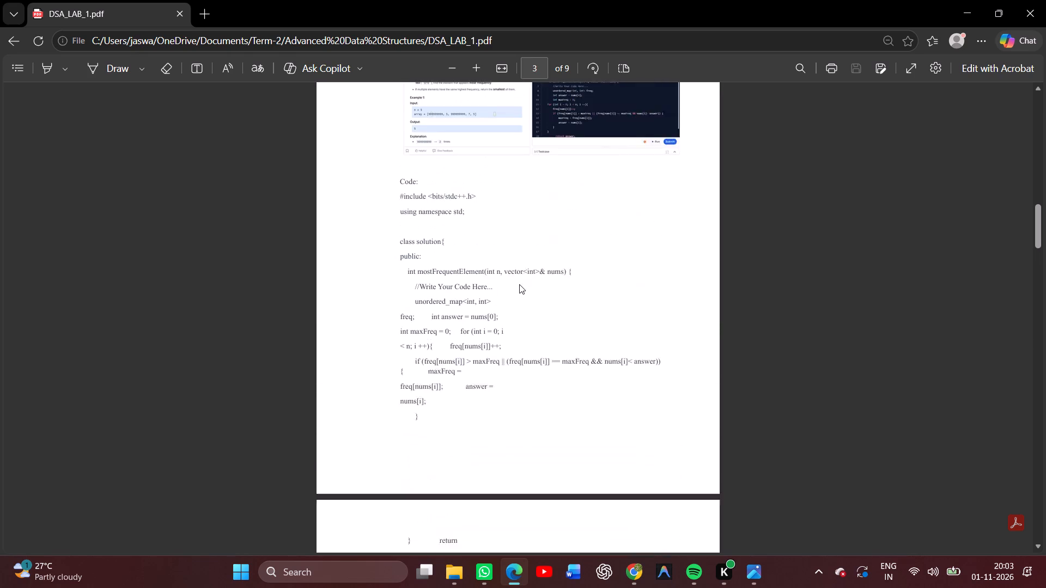
scroll(519, 284, "up", 3)
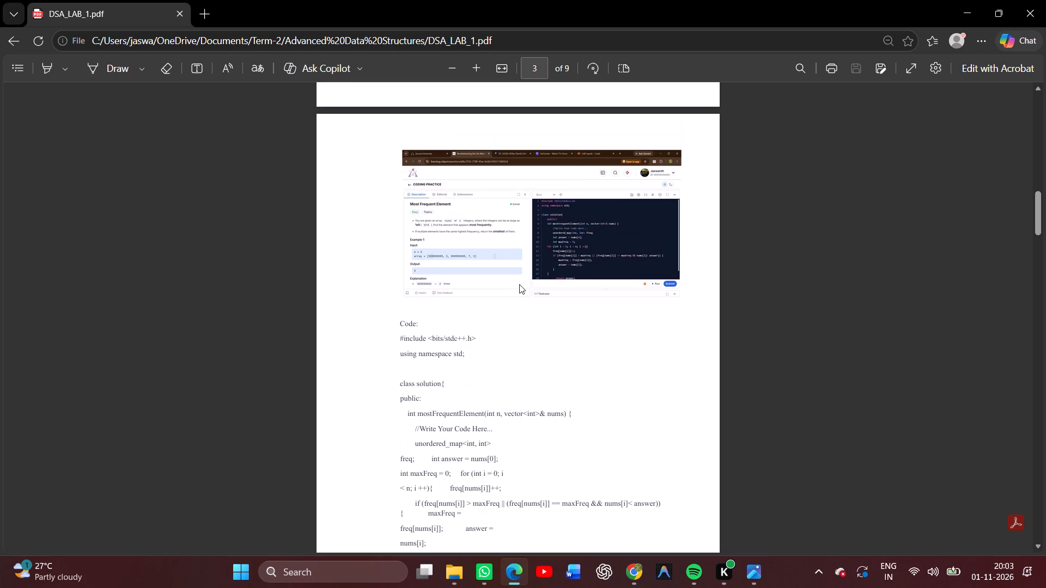
scroll(519, 284, "up", 1)
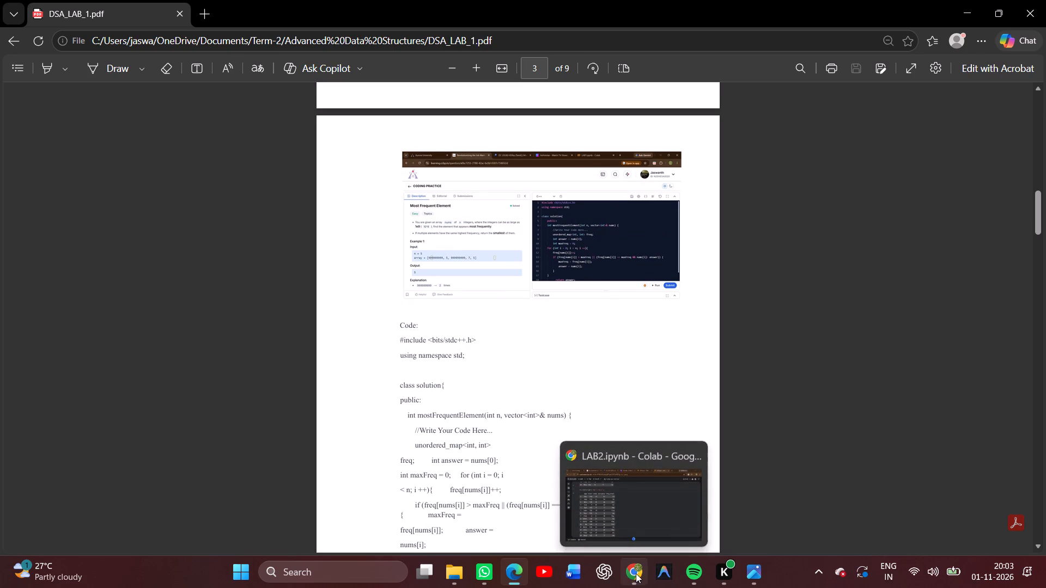
Examine the Shortest Subarray with Sum K problem, code and output across pages 4 to 6 of the PDF.
scroll(564, 386, "down", 7)
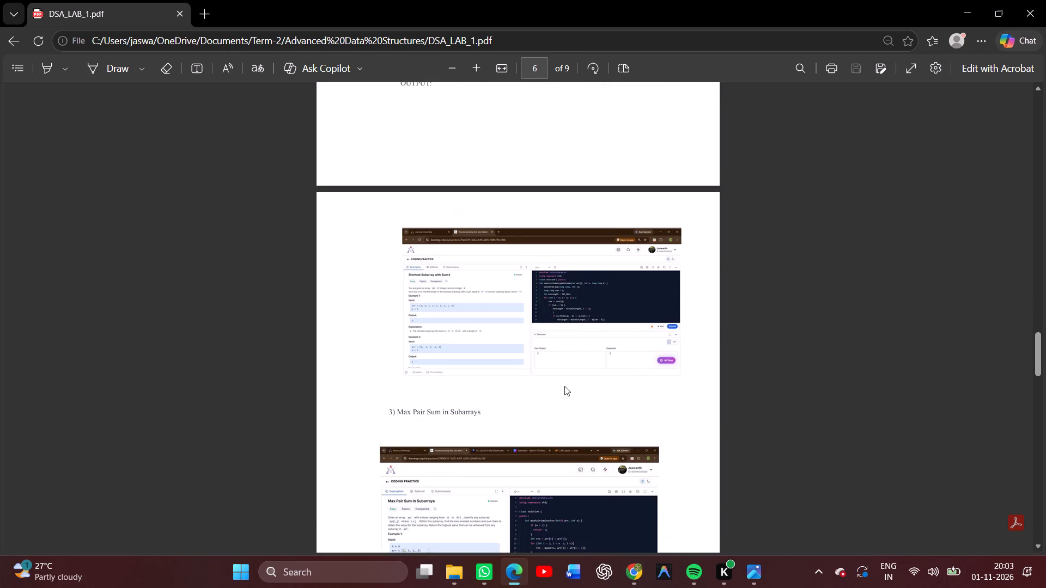
scroll(564, 386, "down", 1)
scroll(564, 386, "up", 4)
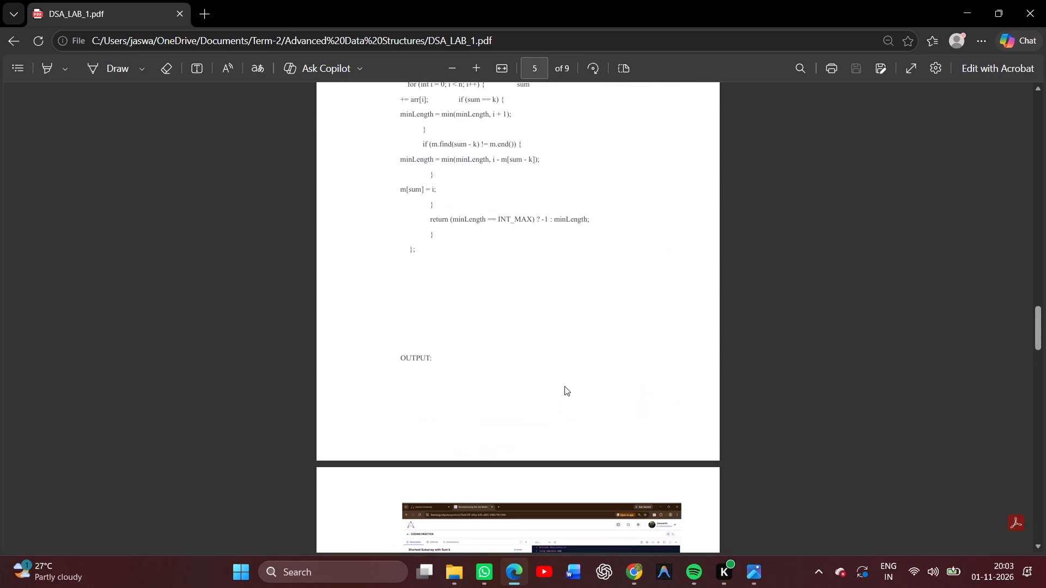
scroll(564, 386, "up", 1)
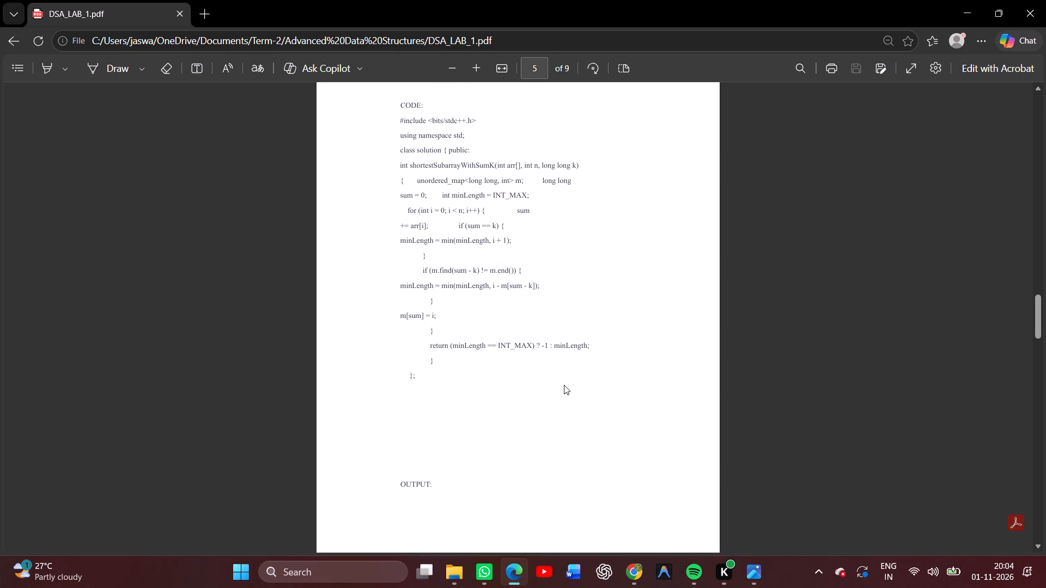
scroll(564, 385, "up", 1)
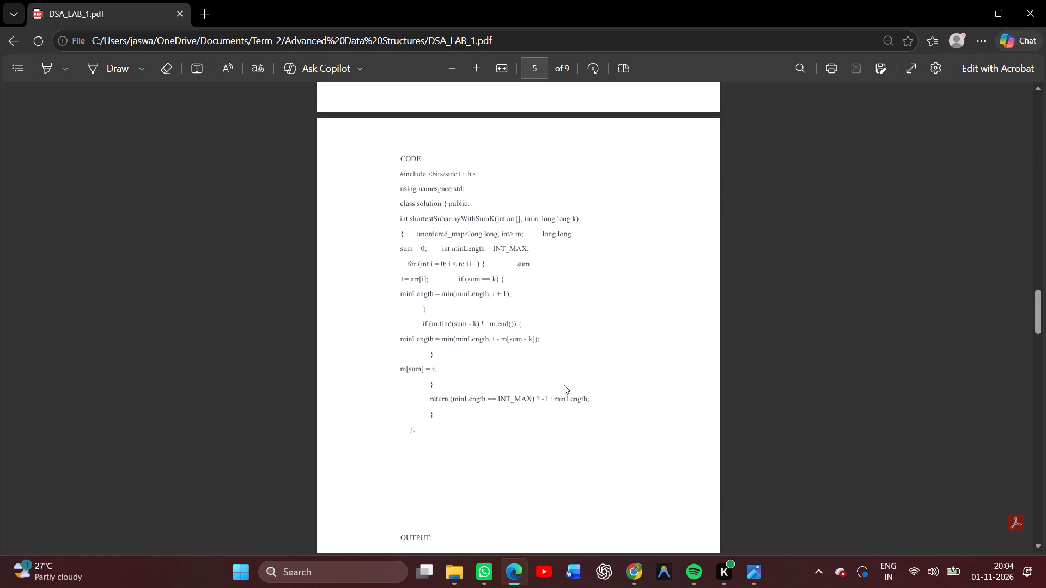
scroll(564, 385, "up", 2)
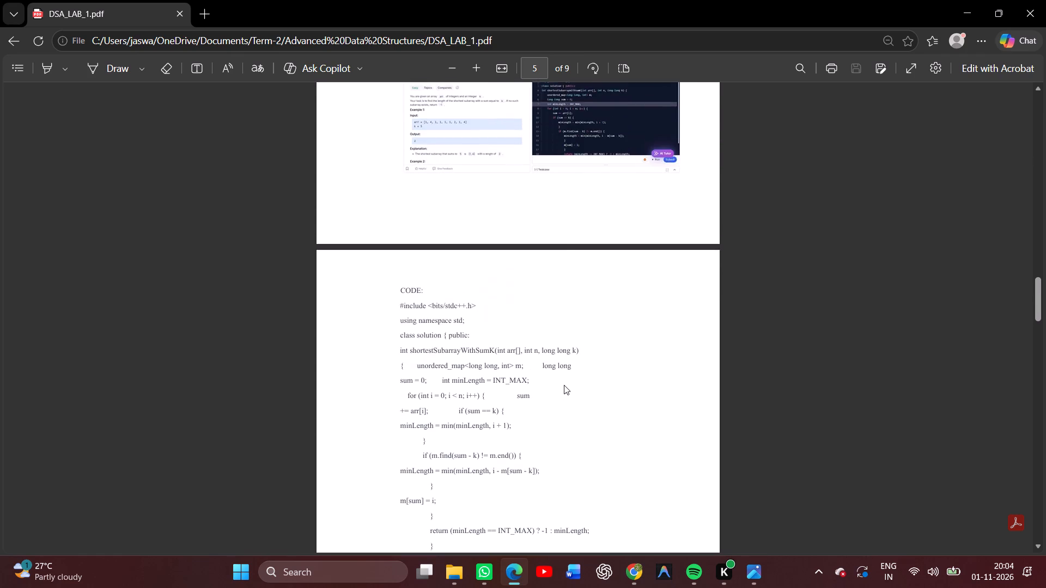
scroll(564, 385, "up", 3)
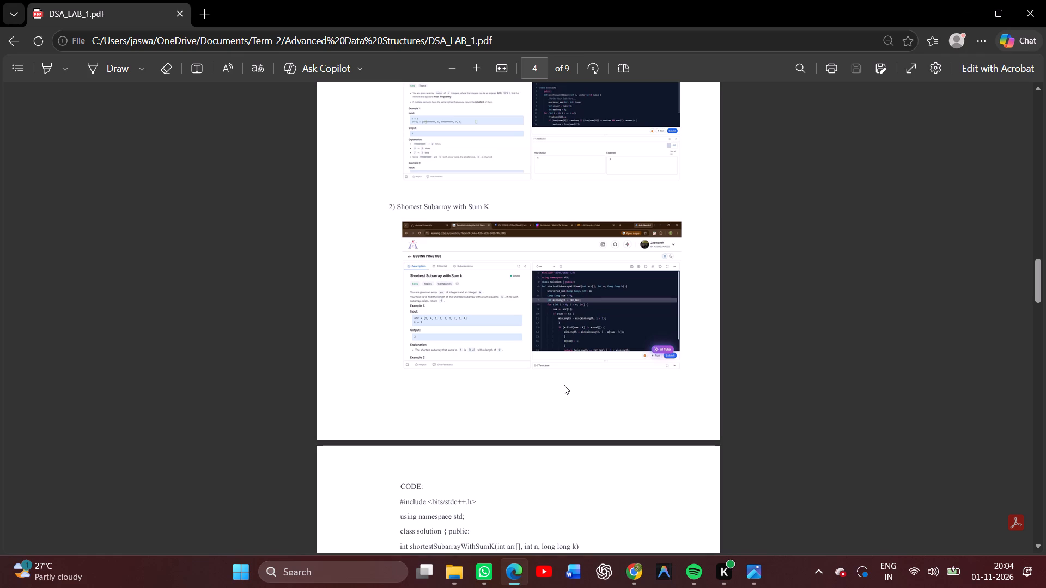
Review the Most Frequent Element output, code and heading placement from page 4 back to the certificate page.
scroll(564, 385, "up", 2)
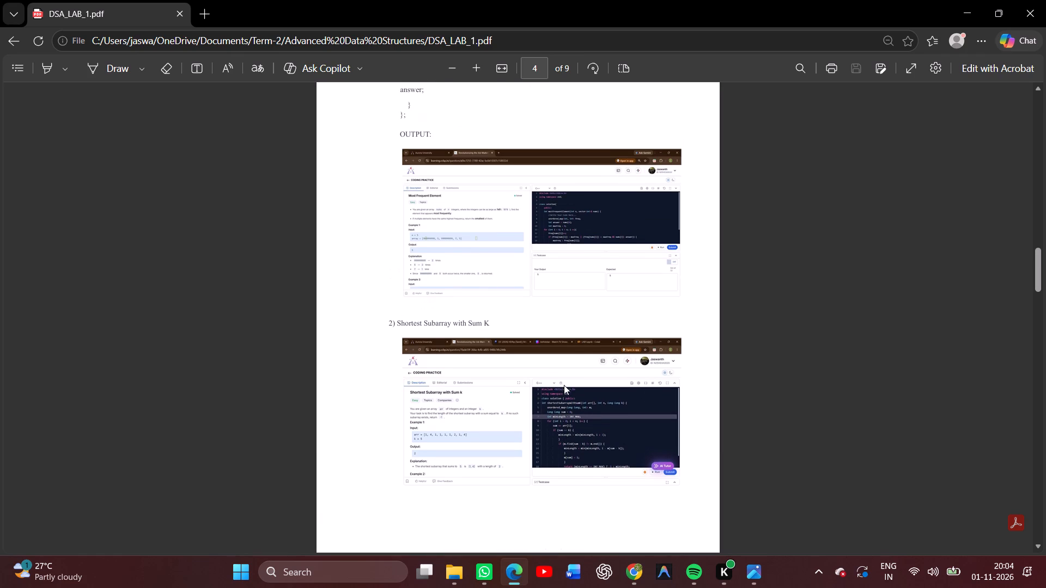
scroll(564, 385, "up", 2)
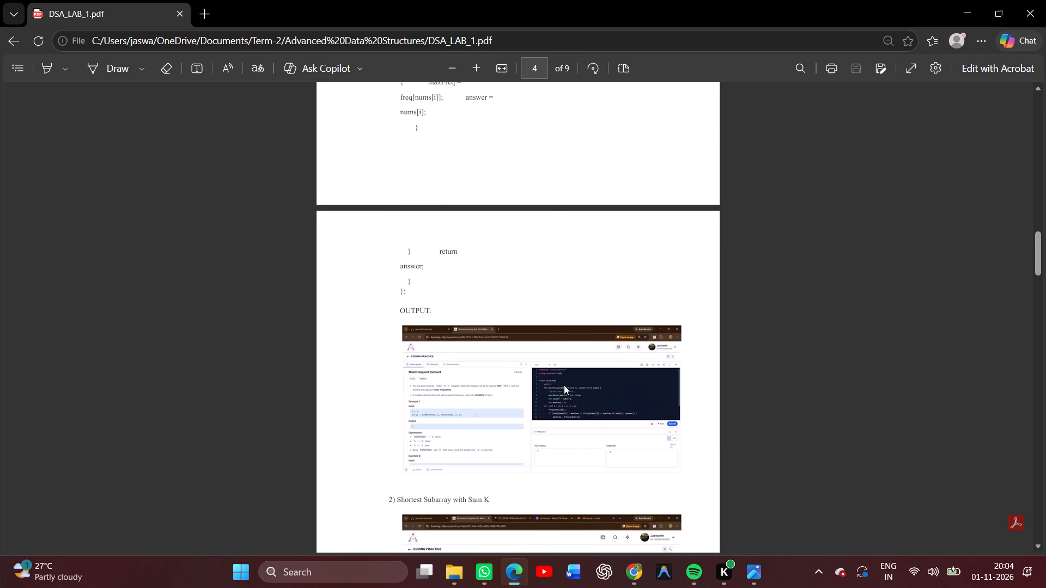
scroll(564, 385, "up", 1)
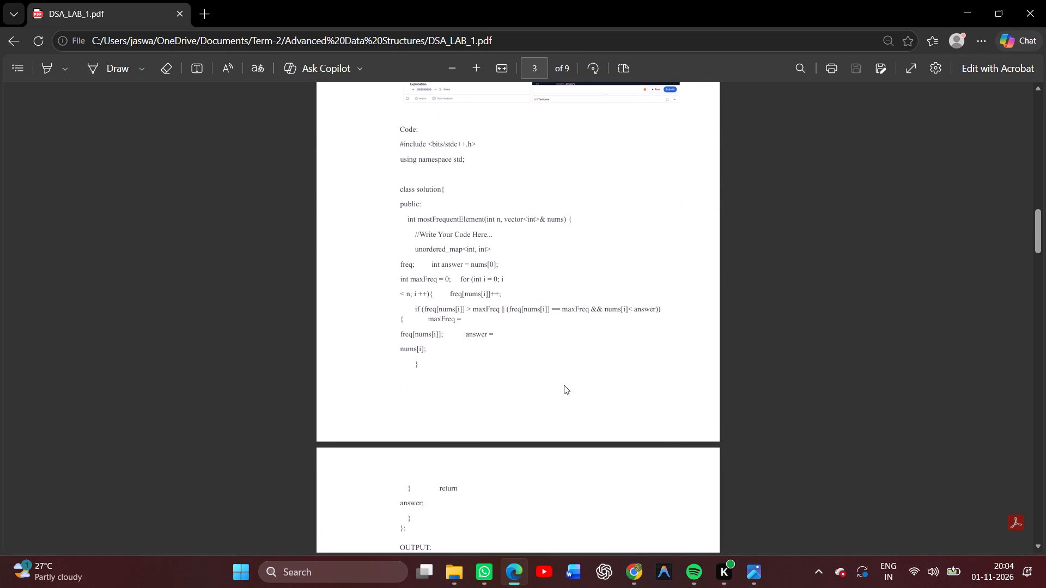
scroll(564, 385, "up", 3)
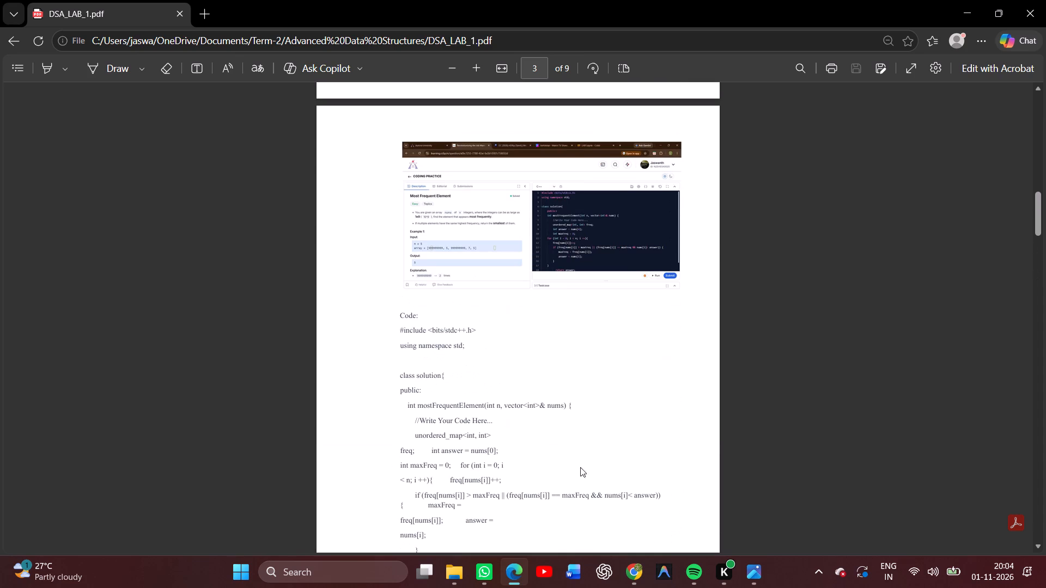
scroll(563, 454, "up", 4)
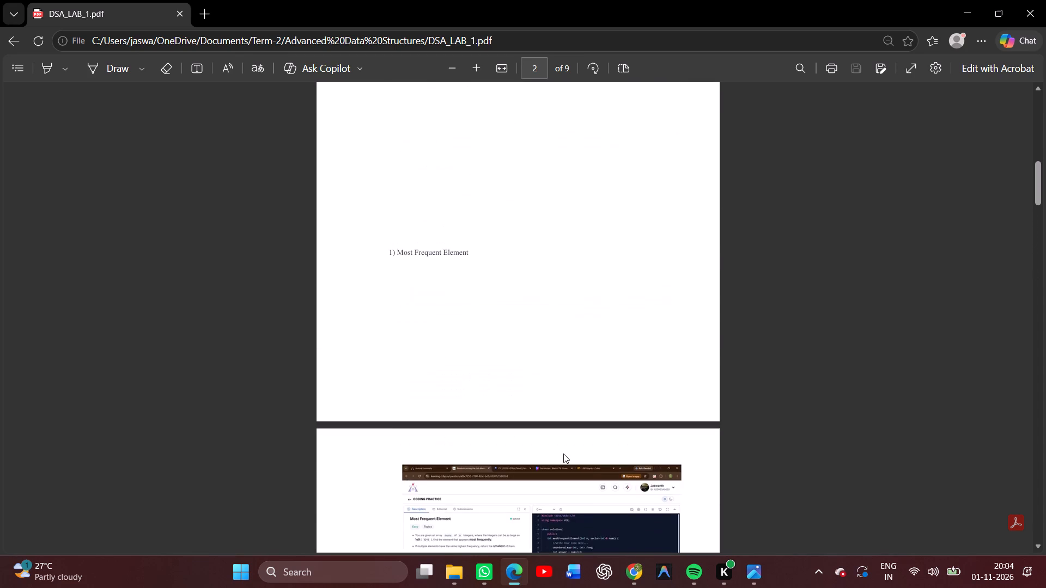
scroll(563, 454, "up", 1)
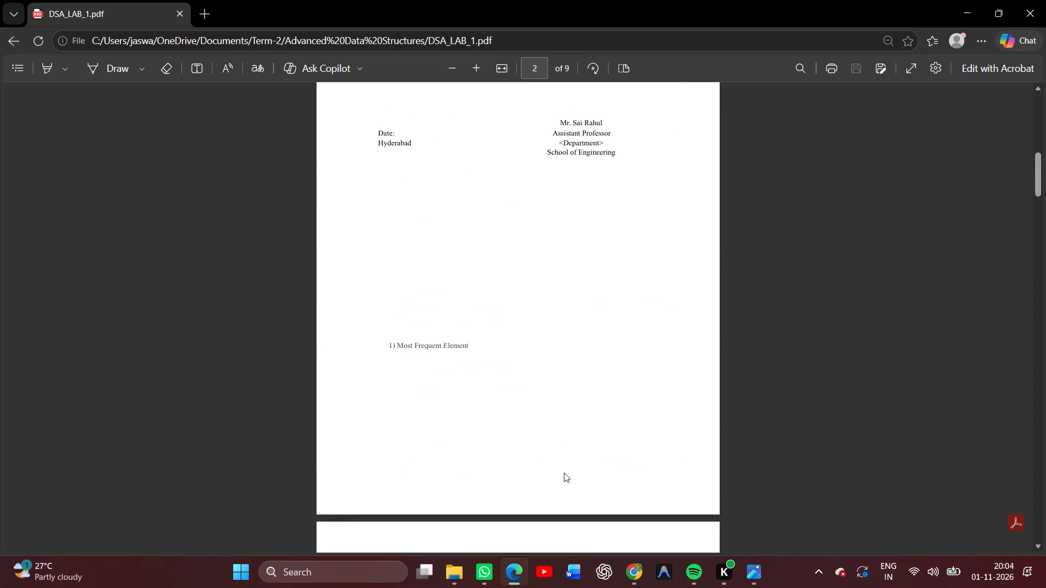
Switch to Word, search Documents for DSA, and open the DSA_LAB-1 PDF for editing.
left_click(578, 574)
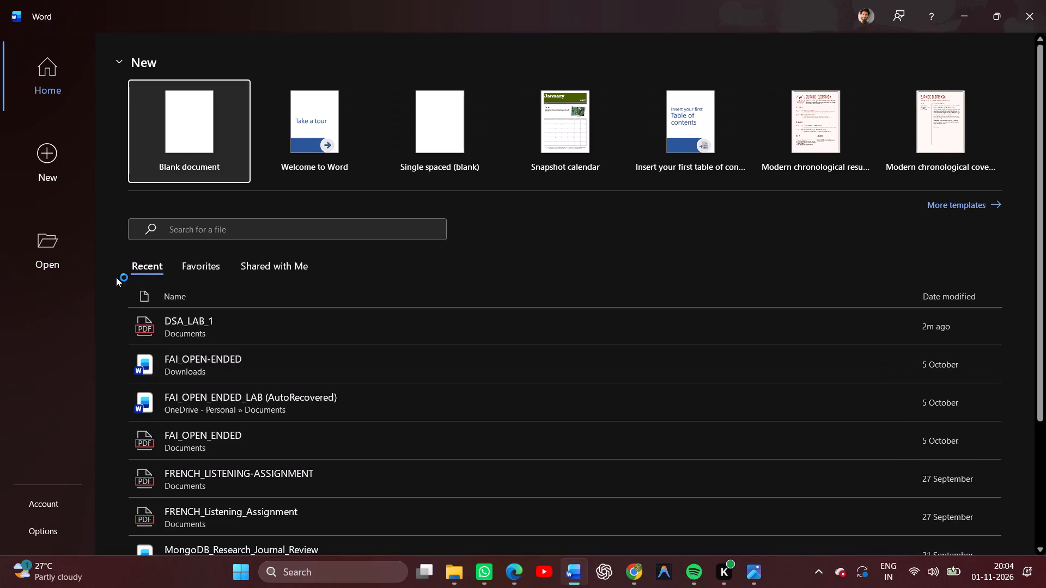
left_click(53, 264)
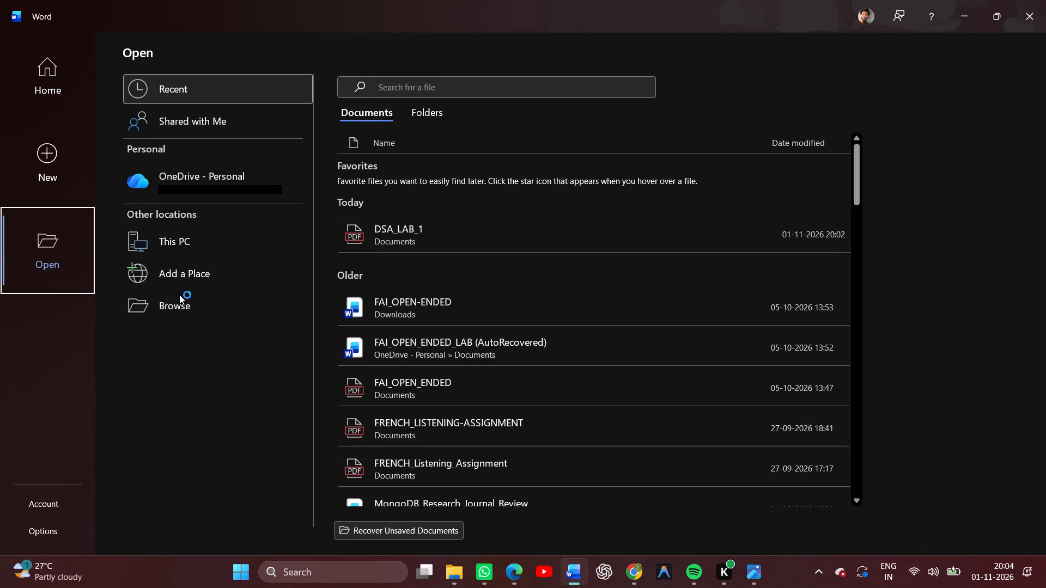
left_click(179, 295)
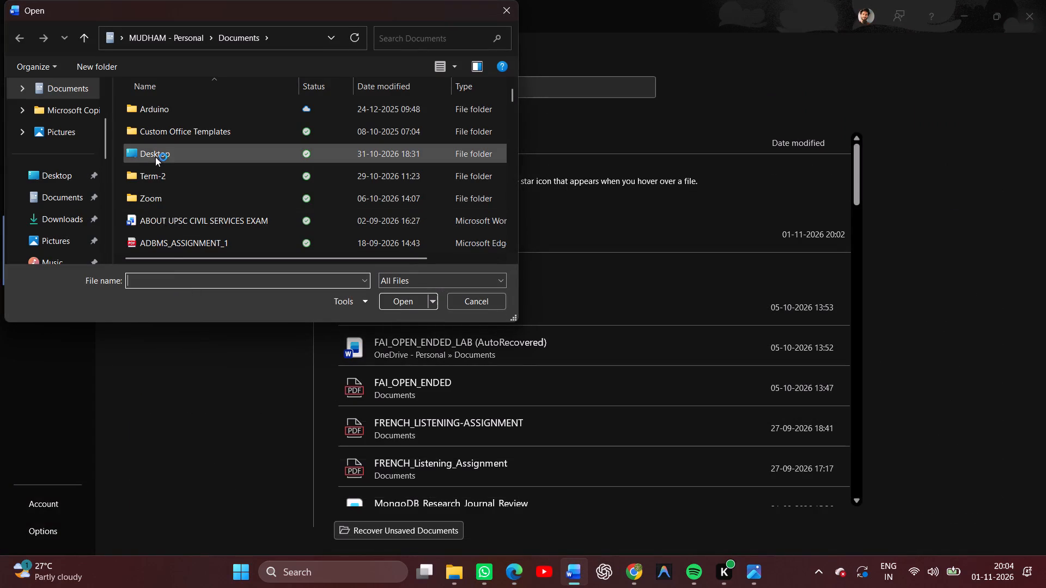
left_click(388, 40)
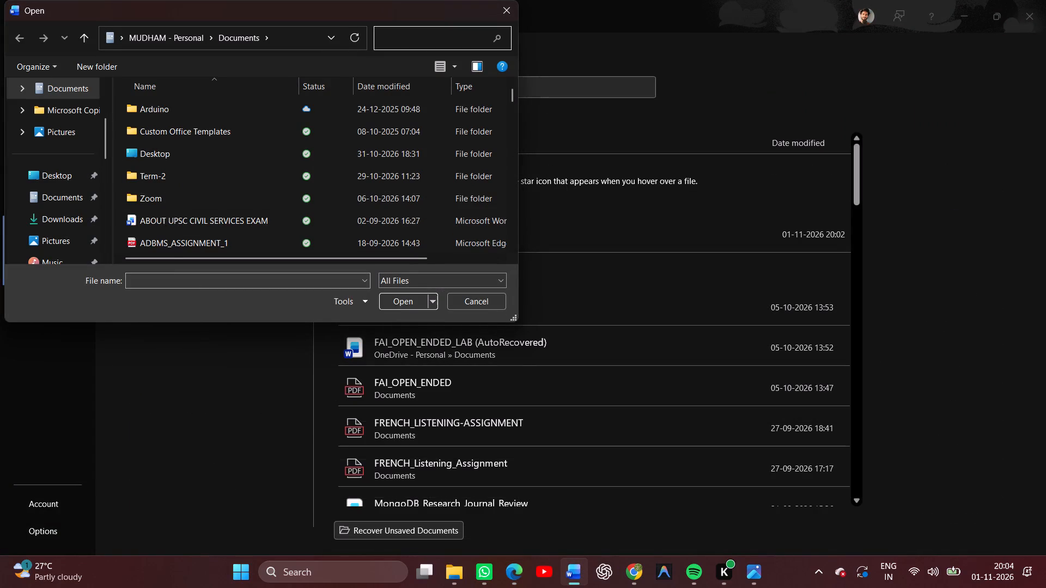
type("DSA")
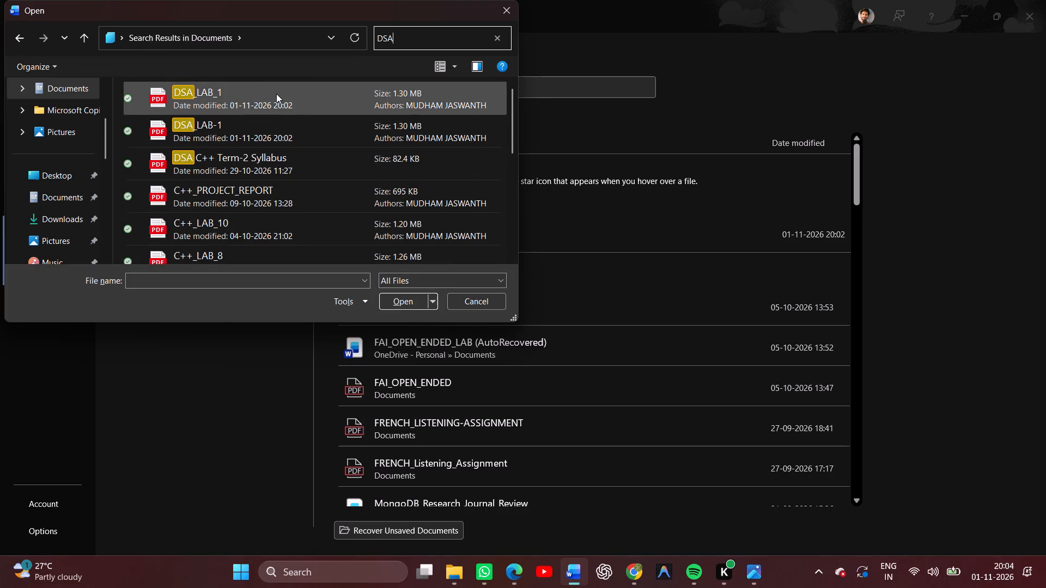
left_click(279, 136)
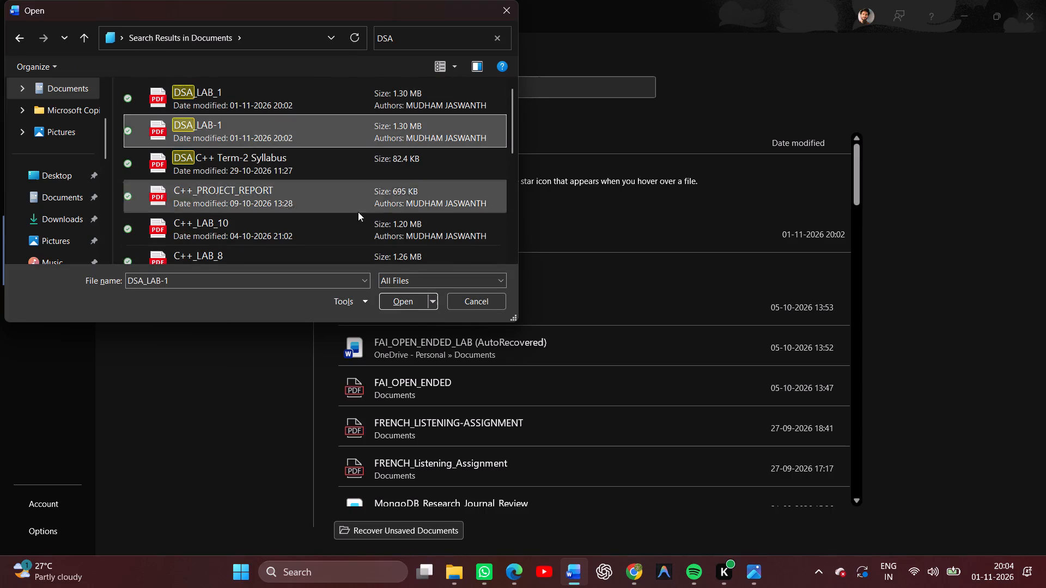
left_click(407, 304)
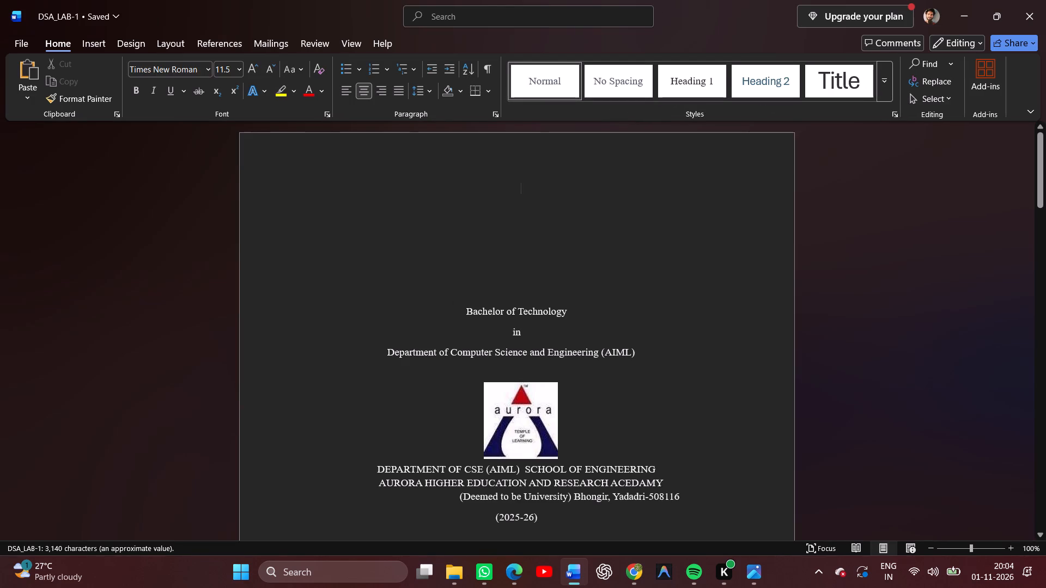
Insert blank lines above the "1) Most Frequent Element" heading on page 2 to move it onto page 3 above its screenshot.
scroll(451, 301, "down", 4)
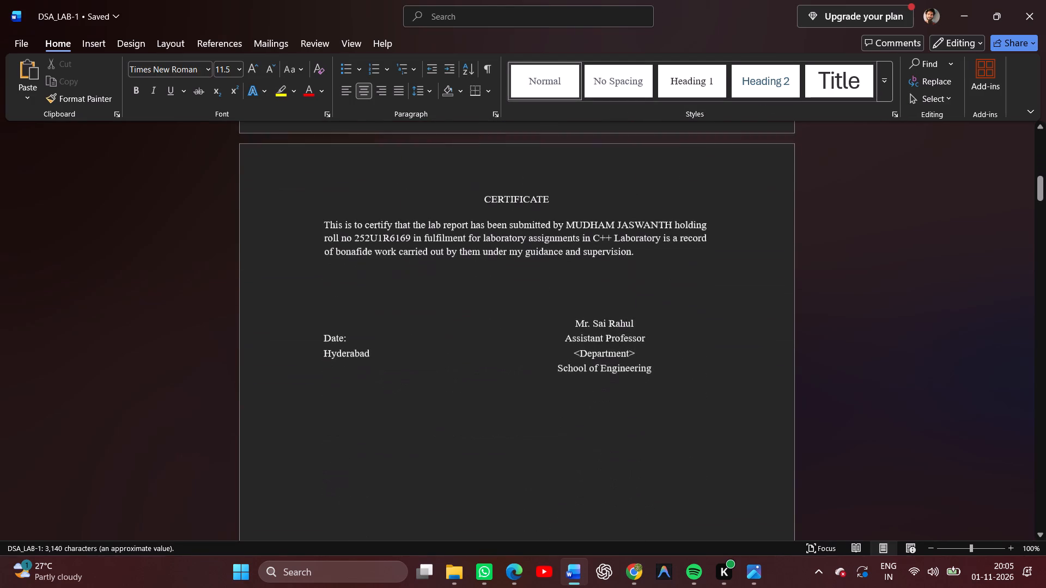
scroll(451, 301, "down", 2)
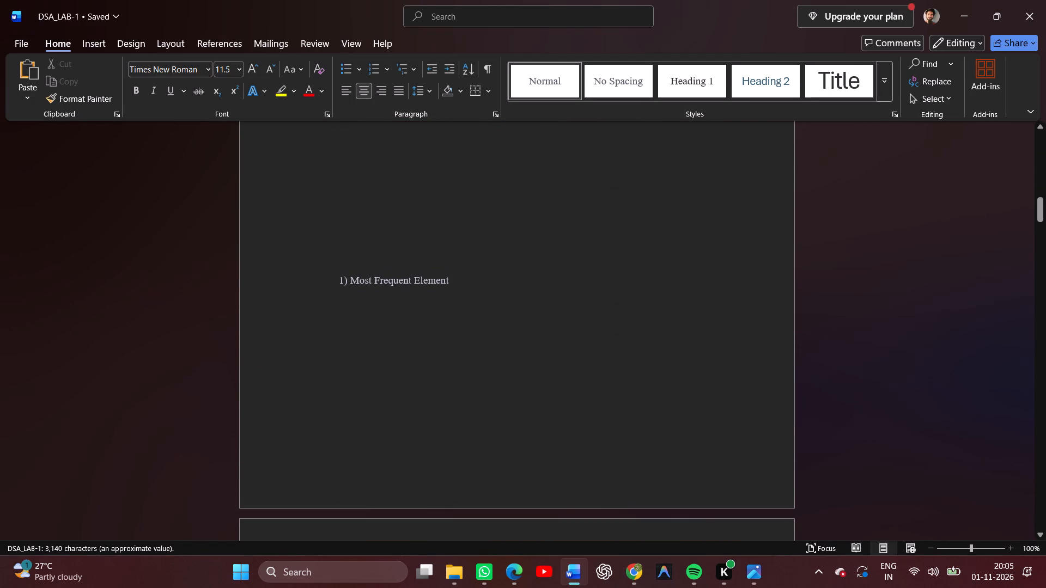
left_click(349, 248)
key("Return")
key("Return")
key("Return")
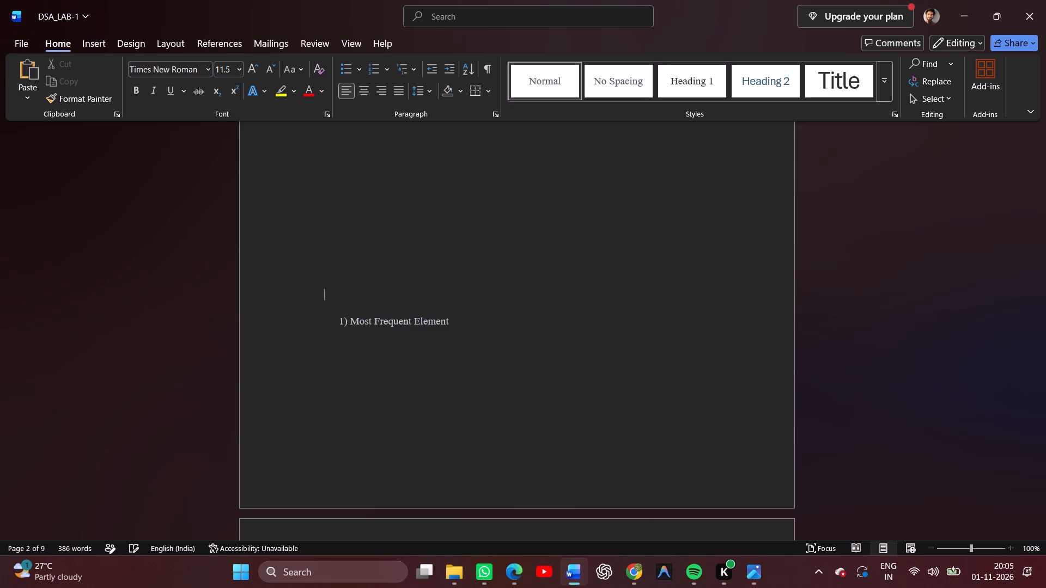
key("Return")
key("Return")
key("Return")
key("Return")
key("Return")
key("Return")
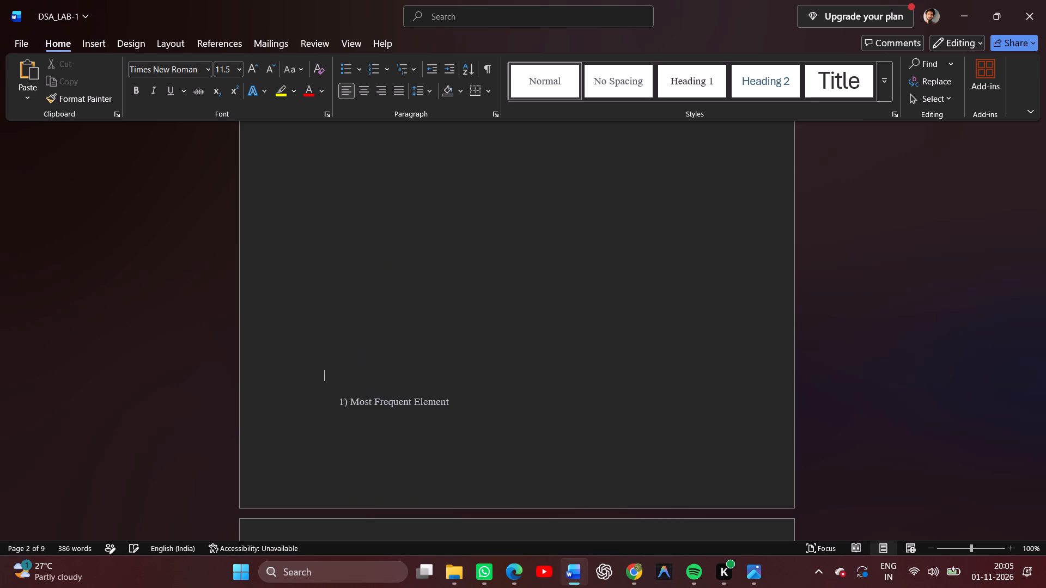
key("Return")
key("Return")
key("Return")
key("Return")
Start a new line at "int maxFreq" after "int answer = nums[0];" in the Most Frequent Element code.
scroll(349, 248, "down", 1)
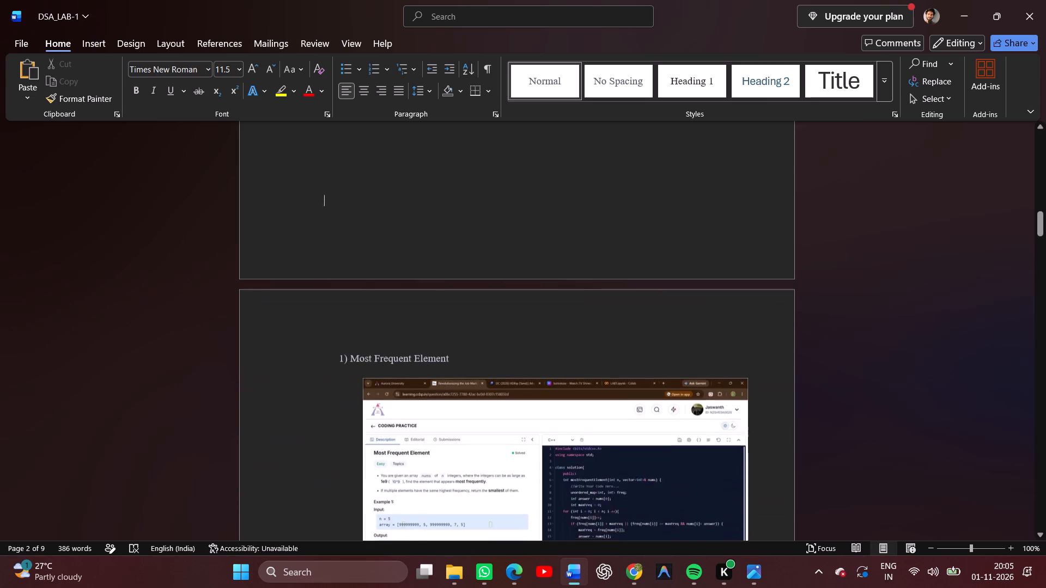
scroll(349, 248, "down", 2)
scroll(413, 387, "down", 1)
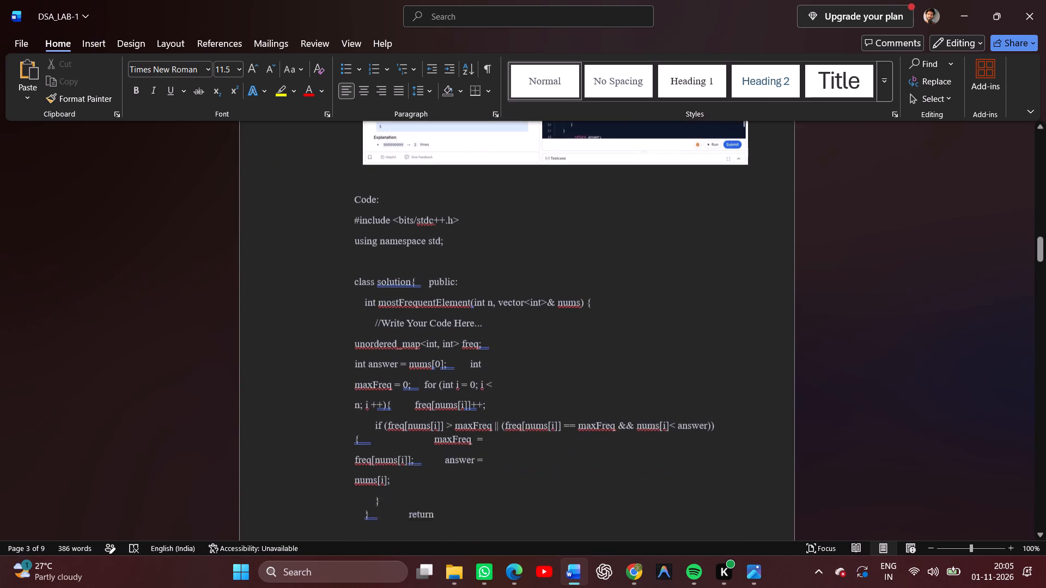
scroll(413, 387, "down", 1)
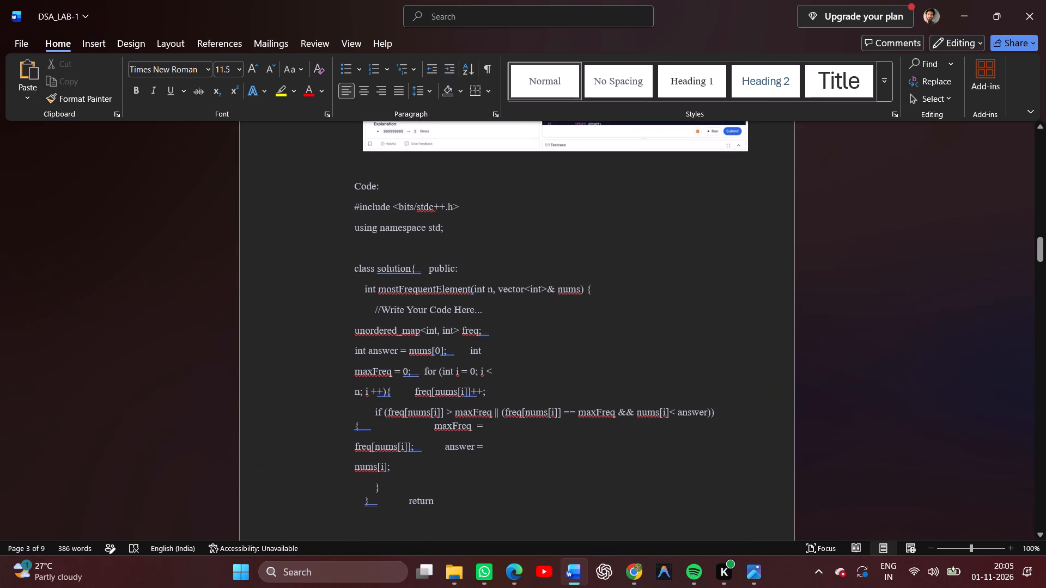
left_click(469, 356)
key("Return")
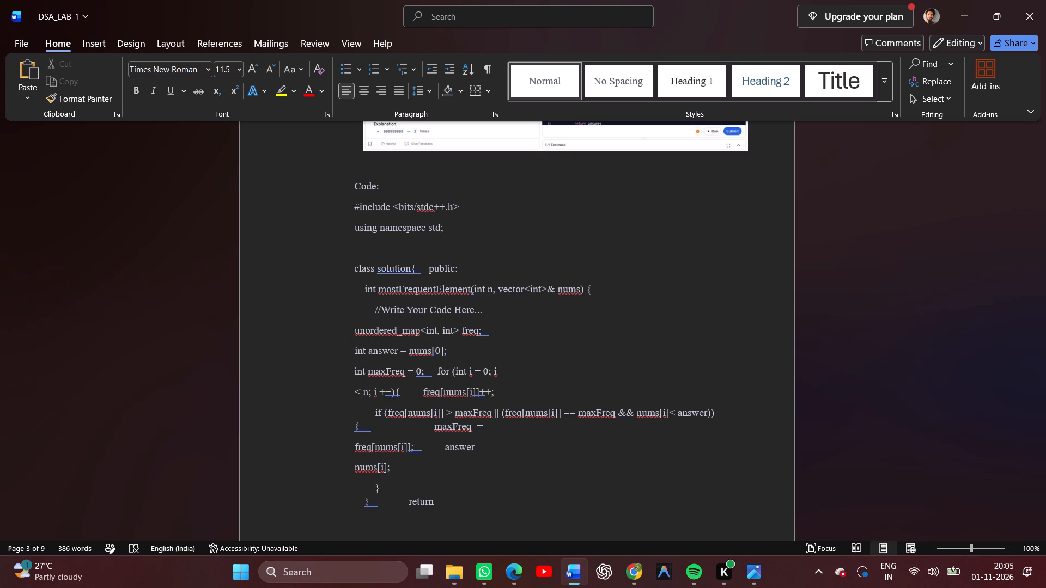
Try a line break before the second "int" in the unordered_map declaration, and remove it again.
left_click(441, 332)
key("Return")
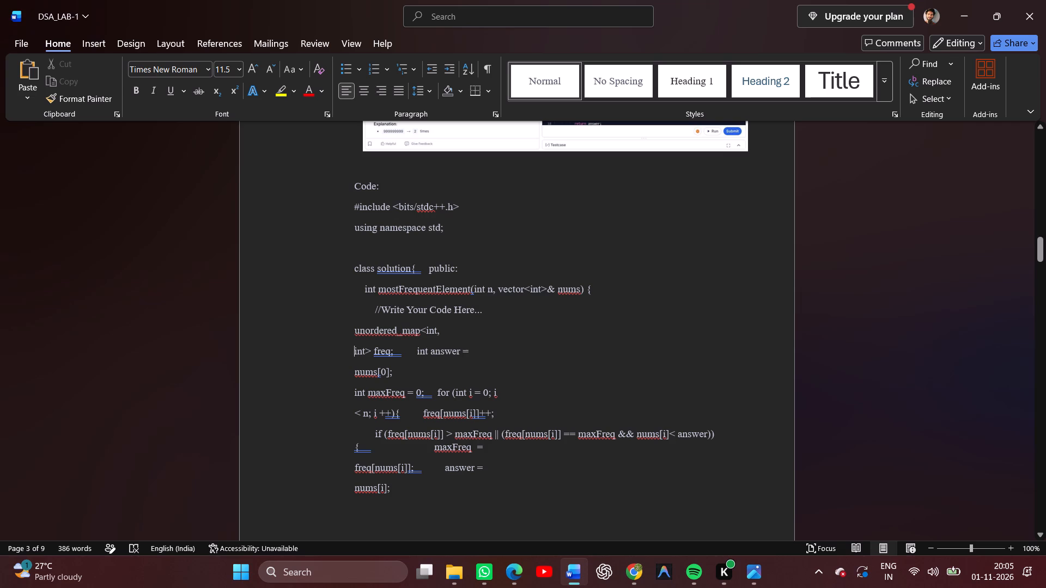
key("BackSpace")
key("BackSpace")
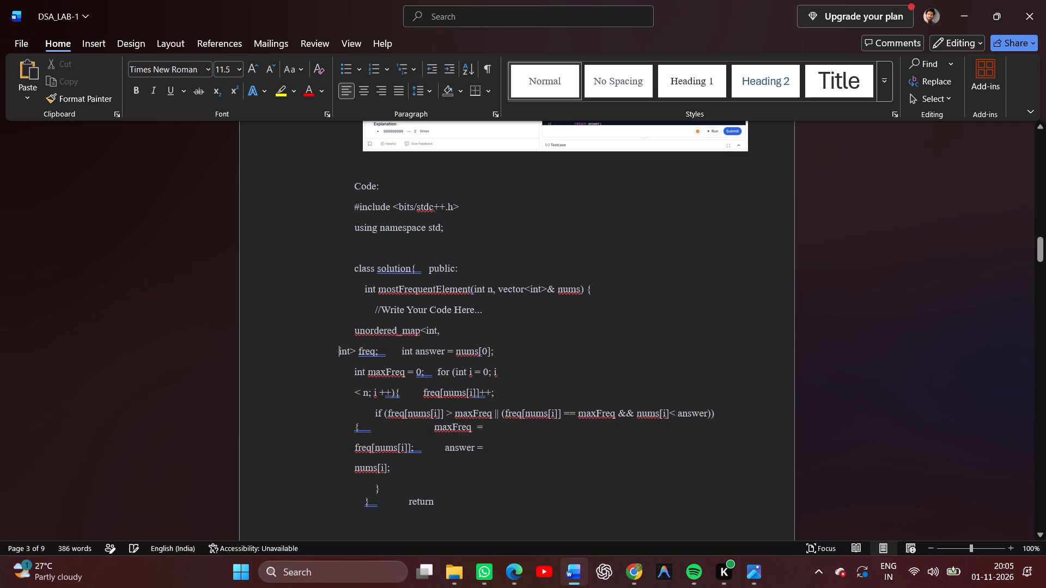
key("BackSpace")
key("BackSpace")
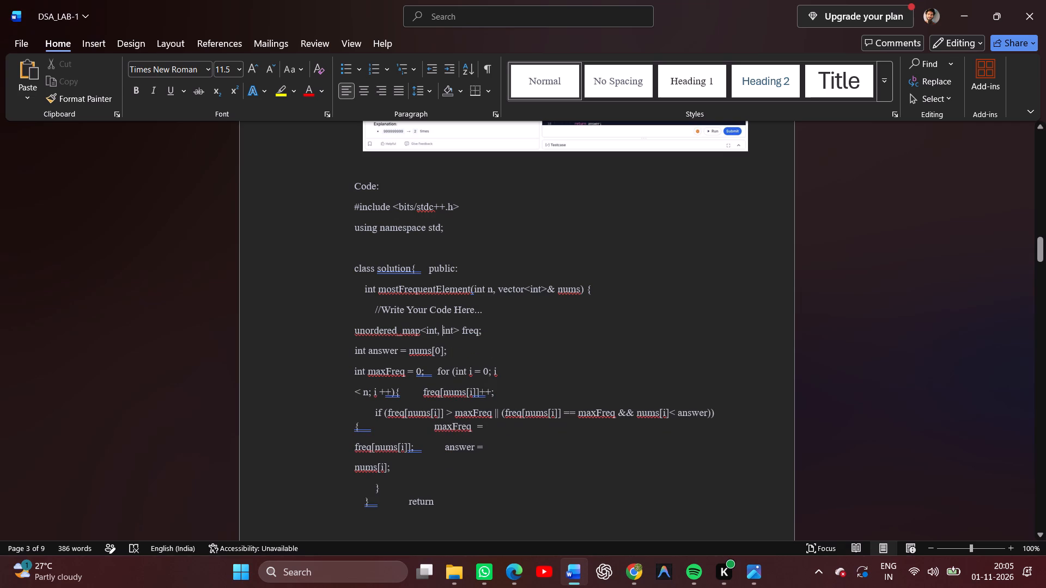
Delete the "//Write Your Code Here..." comment from the Most Frequent Element code.
left_click_drag(484, 311, 380, 310)
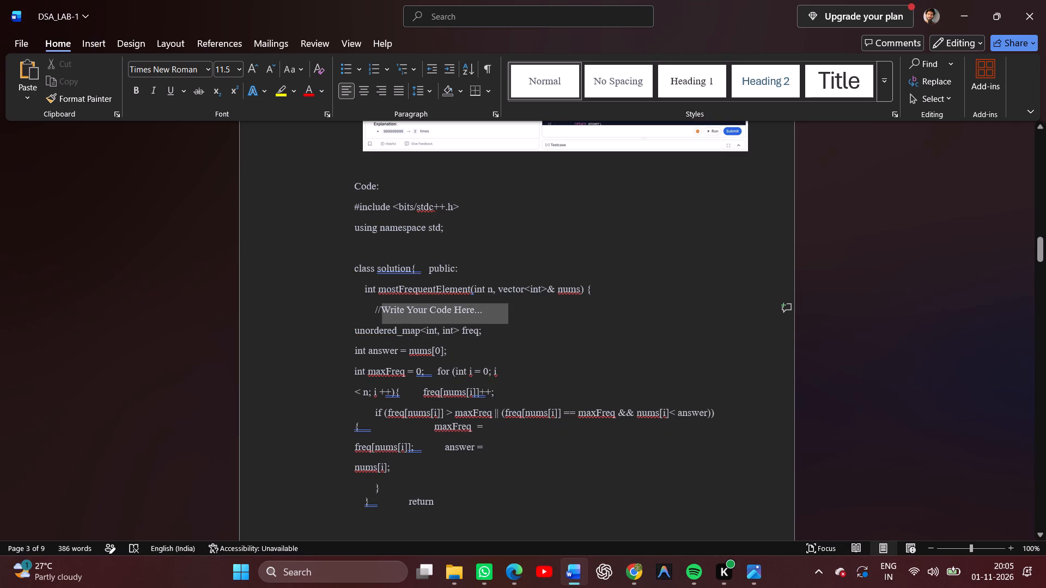
left_click_drag(380, 310, 375, 310)
key("BackSpace")
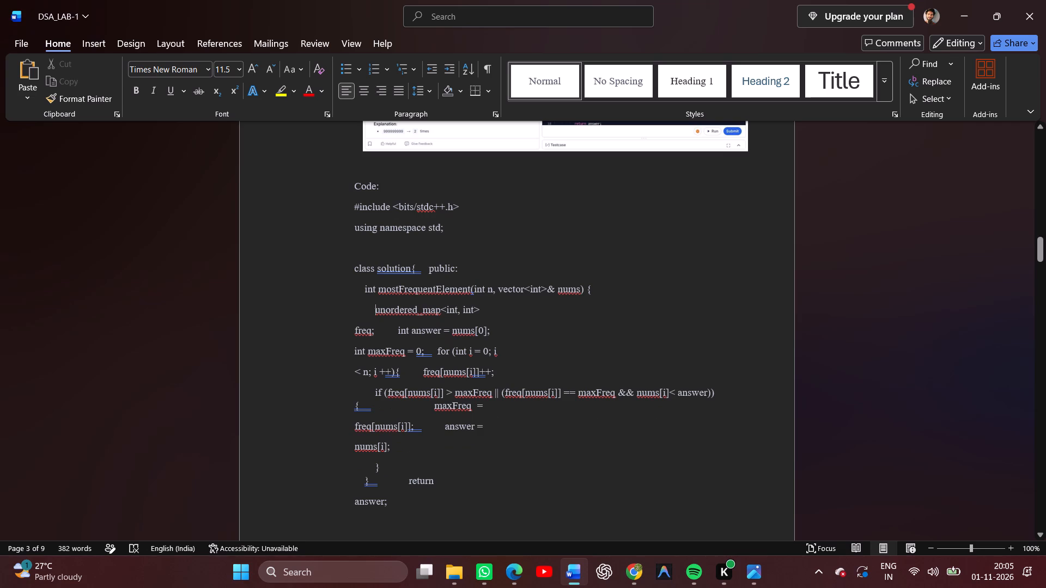
Join "freq;" directly to "unordered_map<int, int>" on the line above it.
scroll(432, 282, "down", 1)
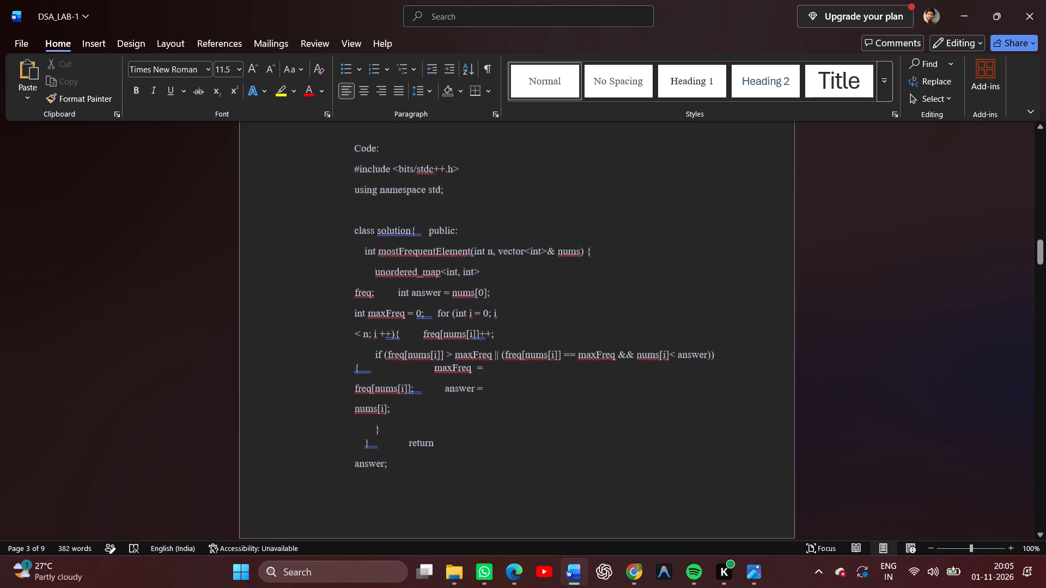
left_click(353, 289)
key("BackSpace")
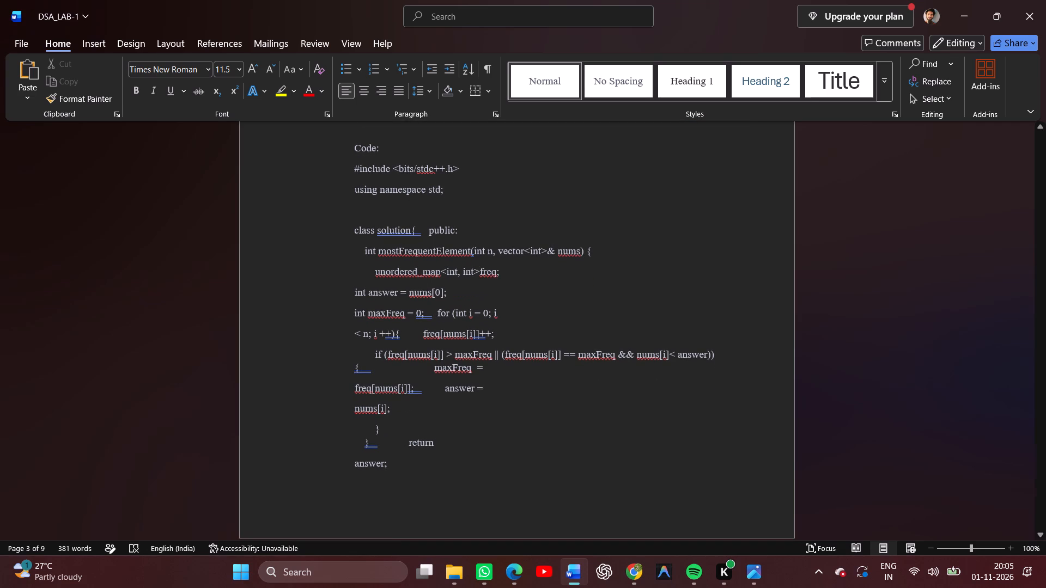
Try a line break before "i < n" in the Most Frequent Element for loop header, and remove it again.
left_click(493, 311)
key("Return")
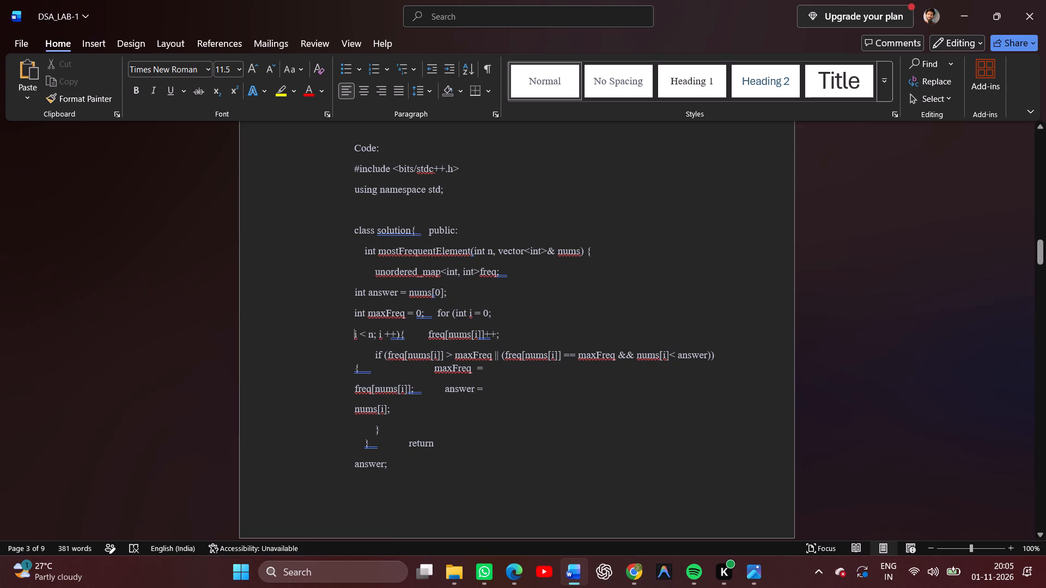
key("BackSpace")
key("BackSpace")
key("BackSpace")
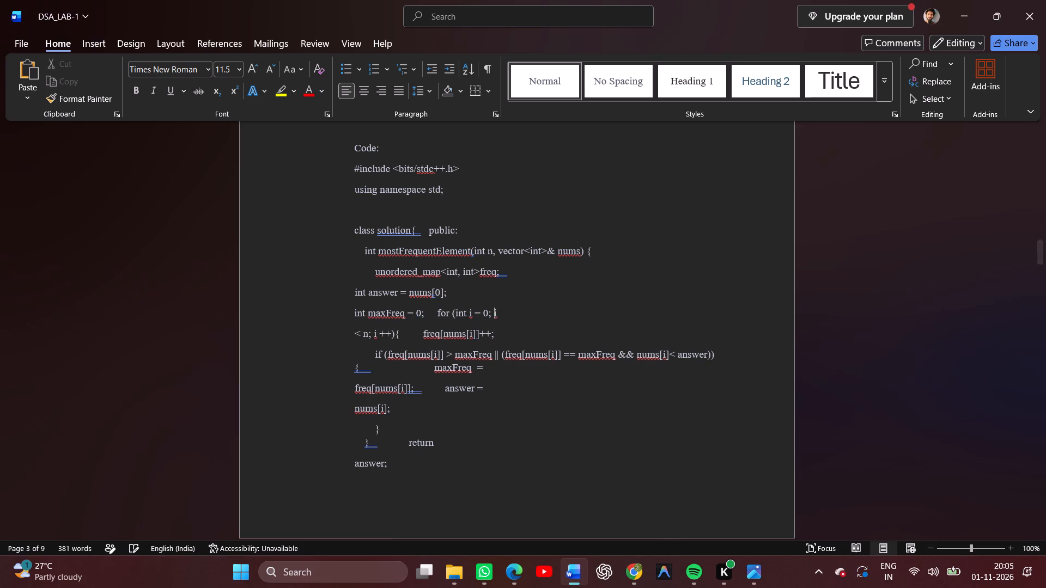
Close up the spaces in the for loop header so it reads "for (int i =0;i<n; i ++){".
left_click(350, 335)
key("BackSpace")
key("BackSpace")
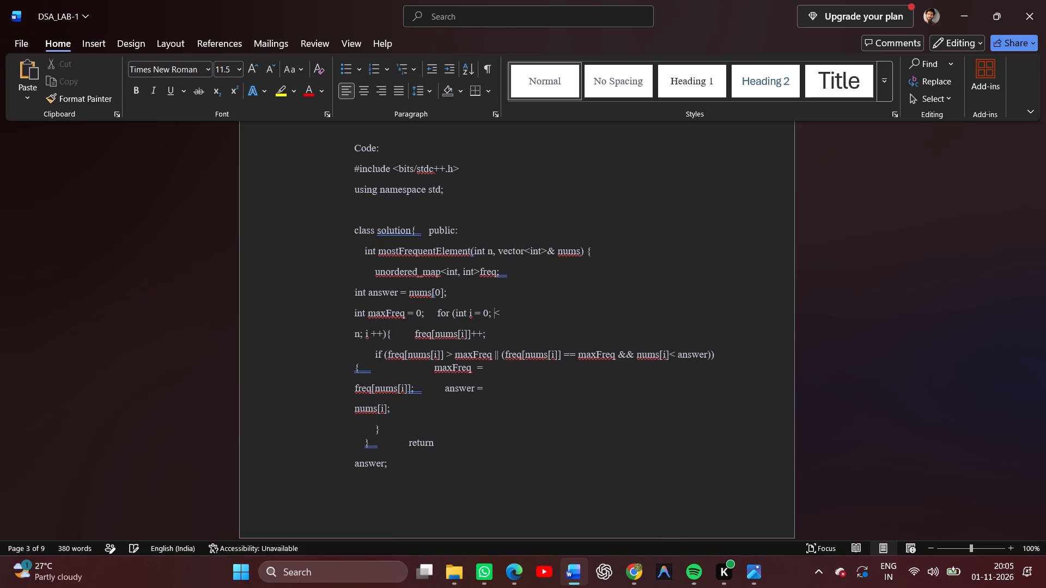
key("BackSpace")
key("ctrl+z")
key("ctrl+z")
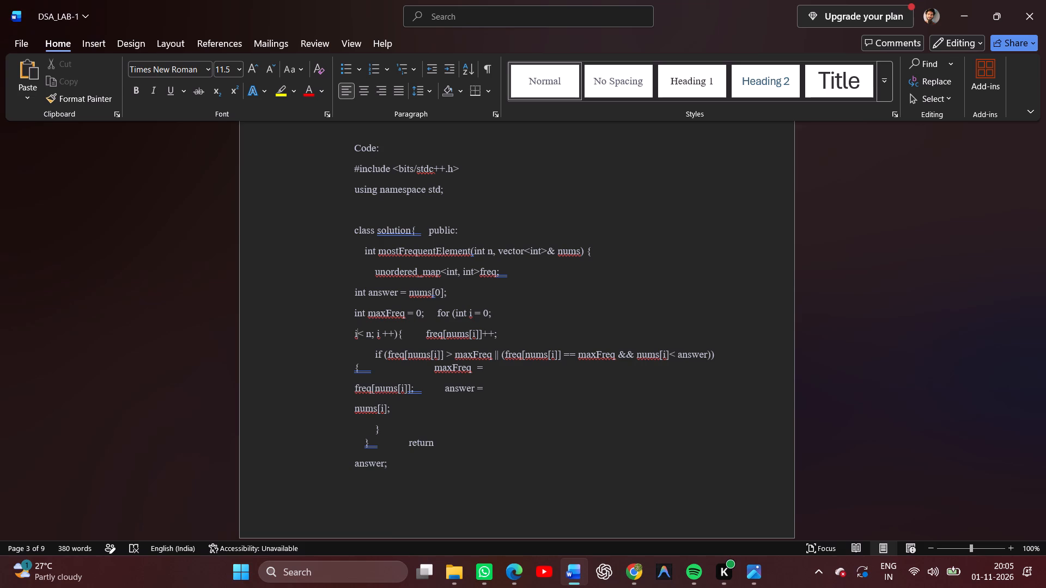
left_click(349, 335)
key("BackSpace")
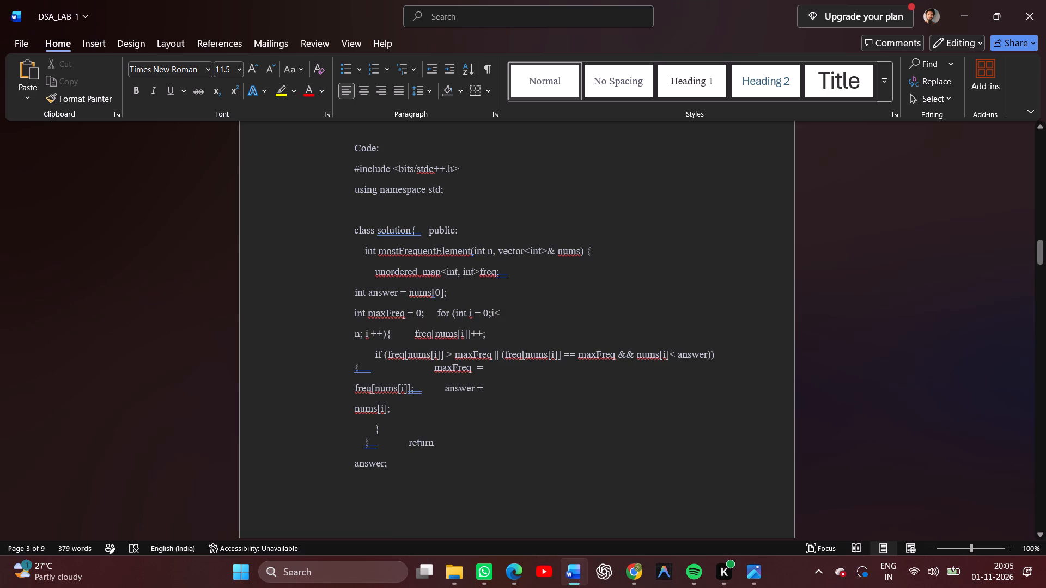
left_click(349, 338)
key("BackSpace")
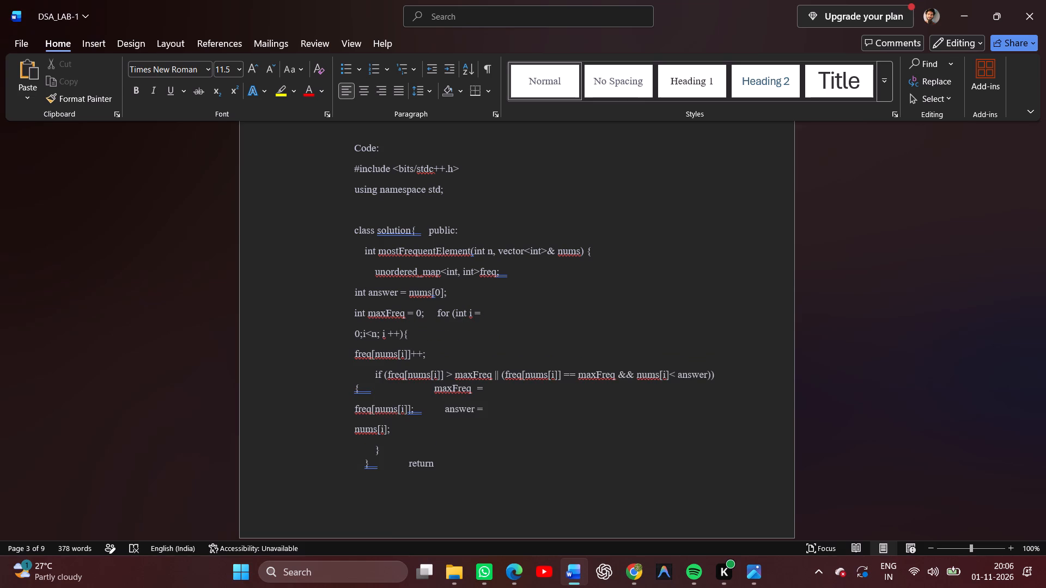
left_click(344, 334)
key("BackSpace")
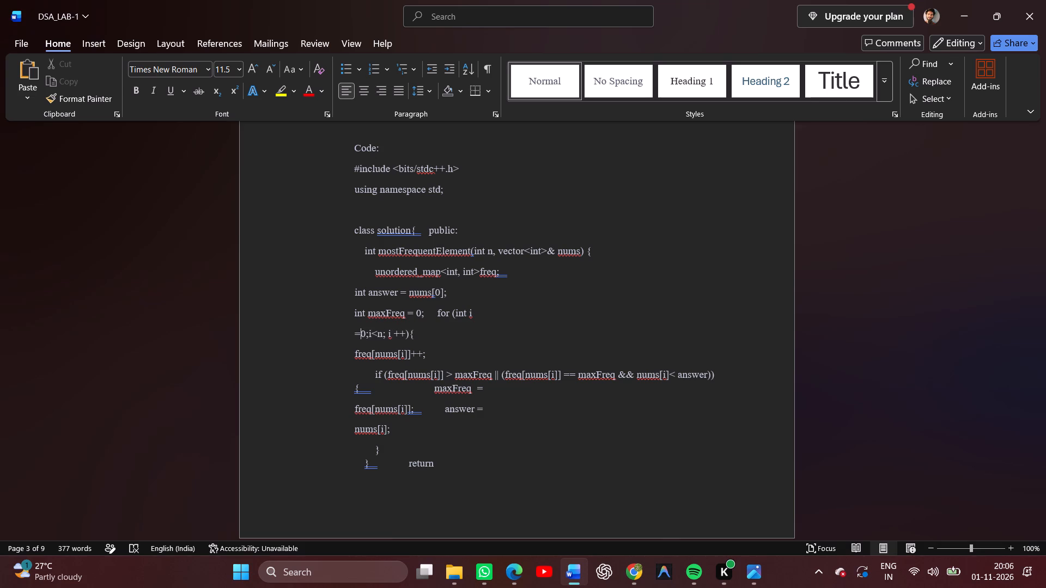
Start a new line at "for (int i" after "int maxFreq = 0;".
left_click(439, 316)
key("Return")
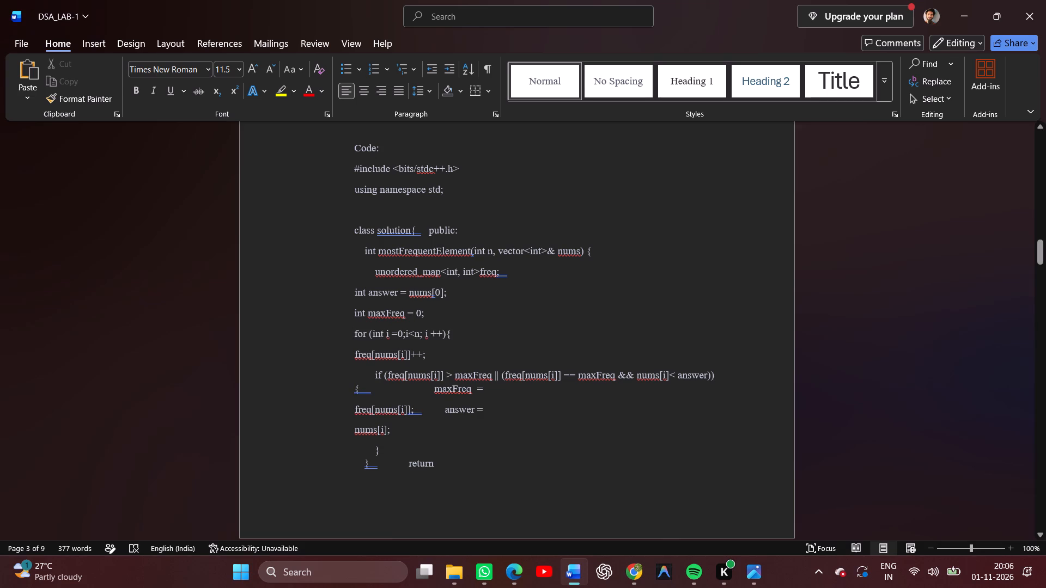
Put "maxFreq = freq[nums[i]];" on a new line and move the opening brace up to the end of the if condition.
scroll(475, 333, "down", 1)
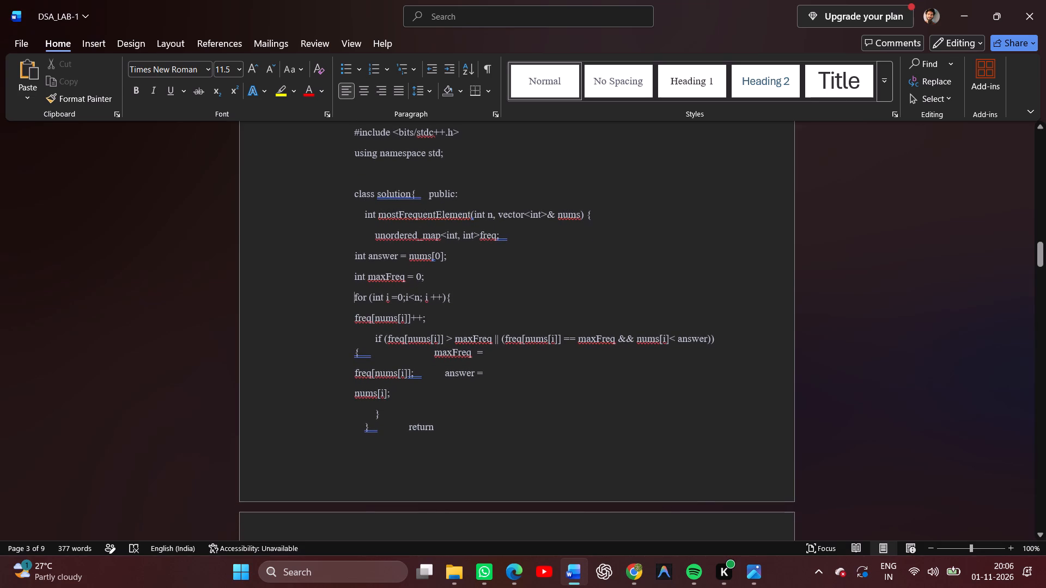
left_click(427, 357)
key("Return")
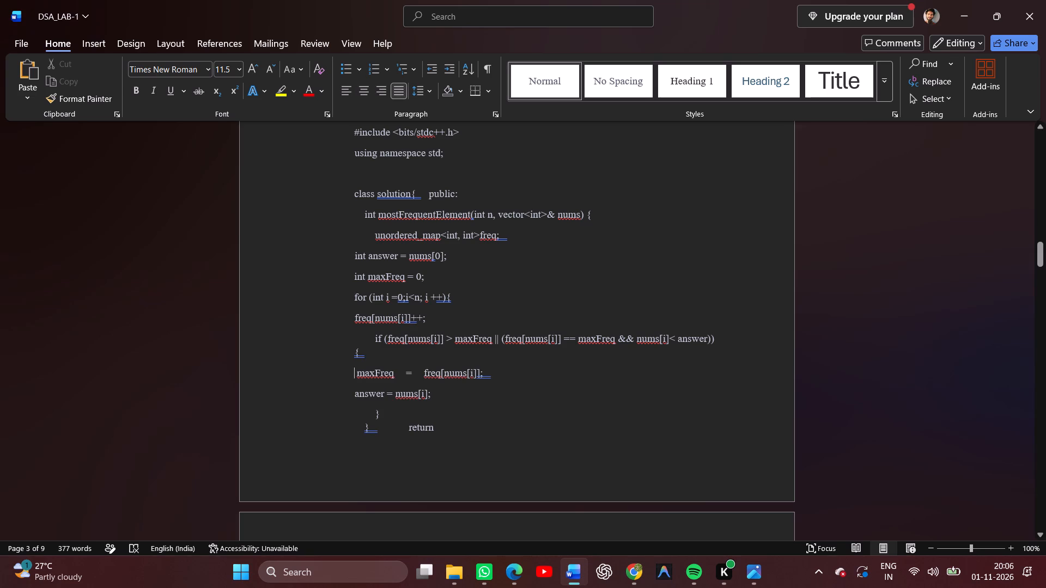
left_click(350, 357)
key("BackSpace")
key("BackSpace")
key("BackSpace")
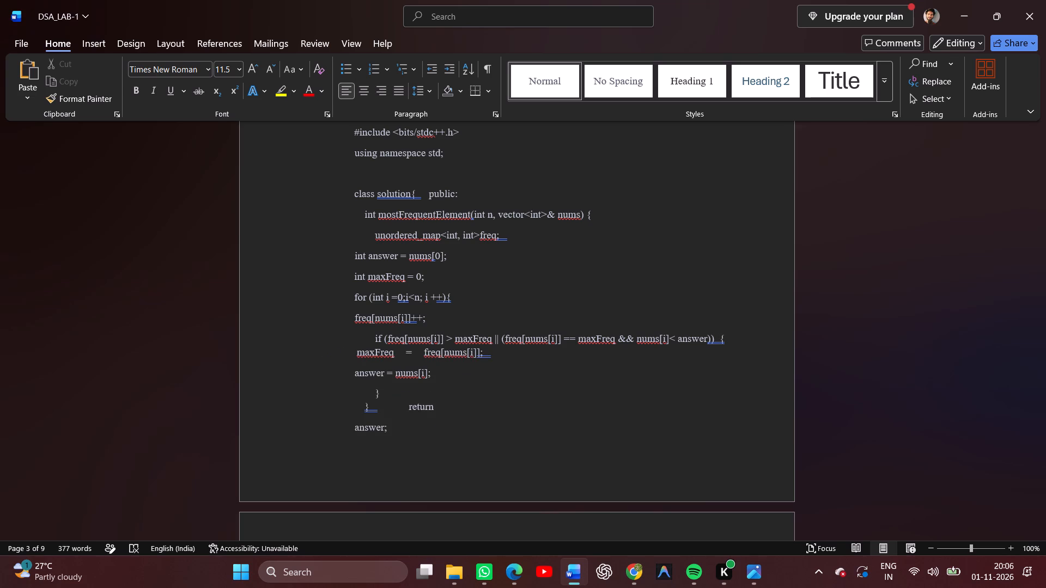
Put "return answer;" together on its own line below the closing brace of the for loop.
scroll(350, 357, "down", 1)
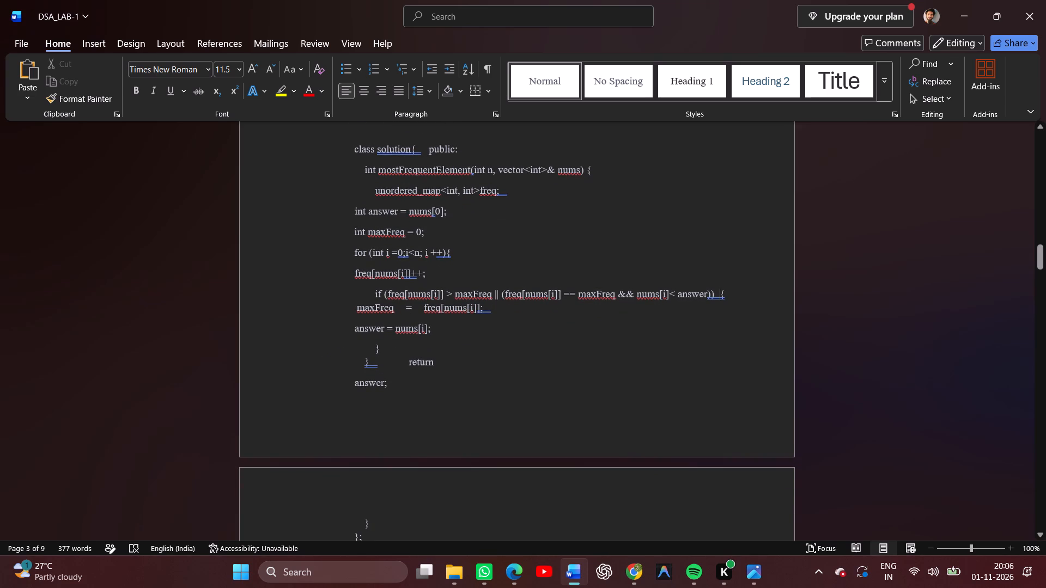
left_click(396, 362)
key("Return")
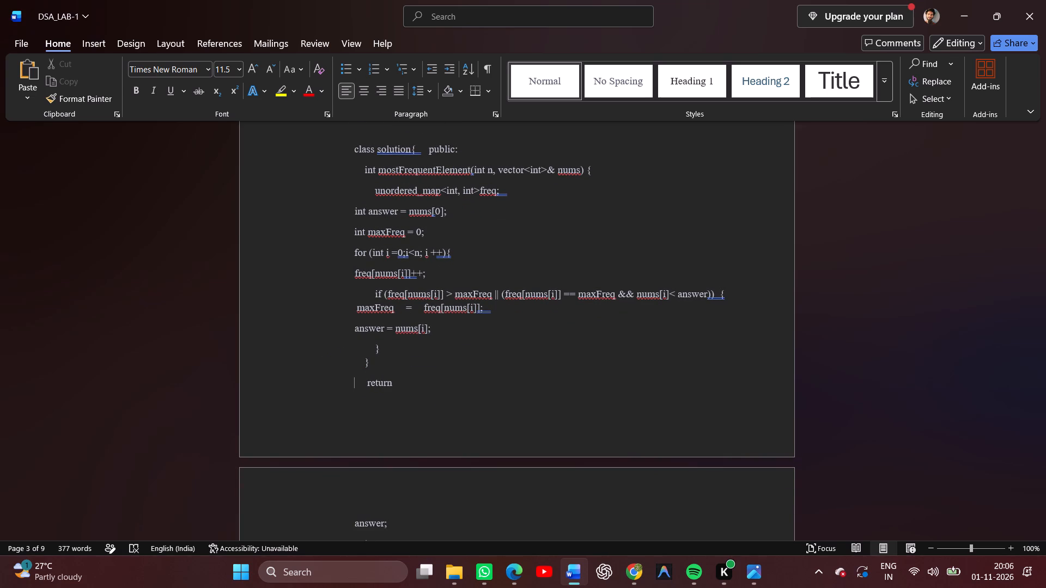
scroll(388, 510, "down", 1)
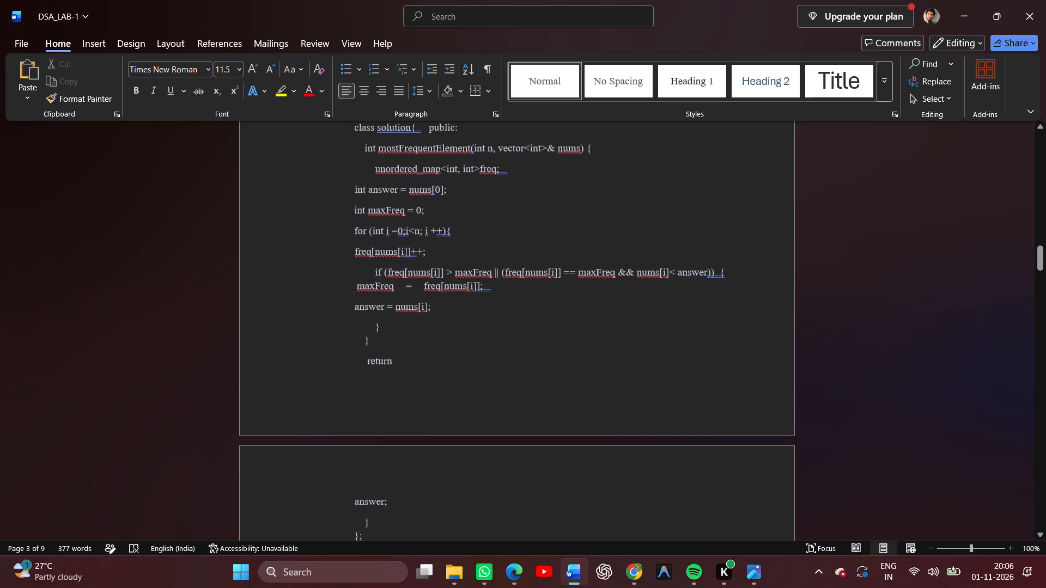
left_click(352, 506)
key("BackSpace")
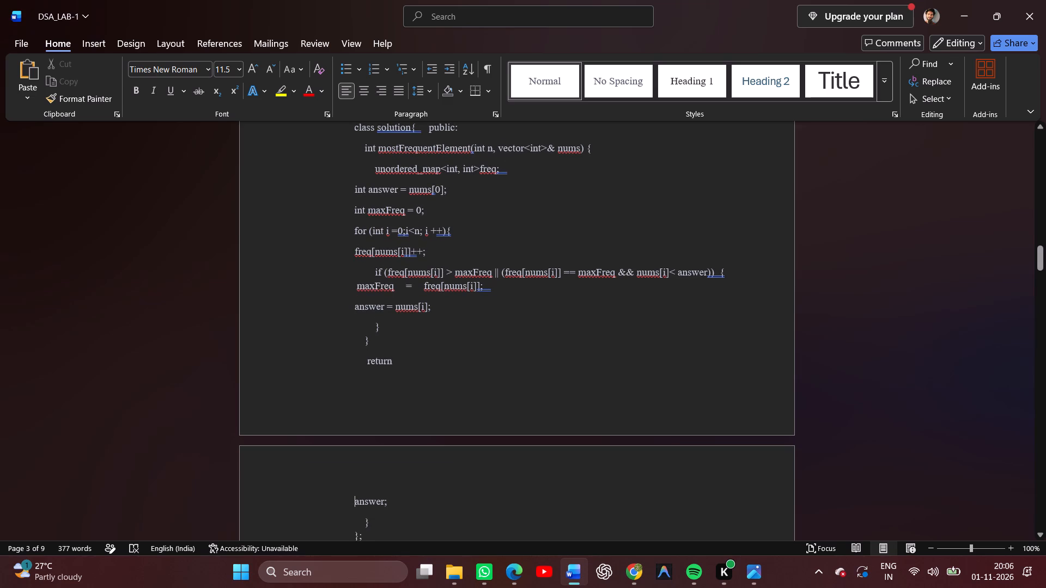
key("BackSpace")
key("BackSpace")
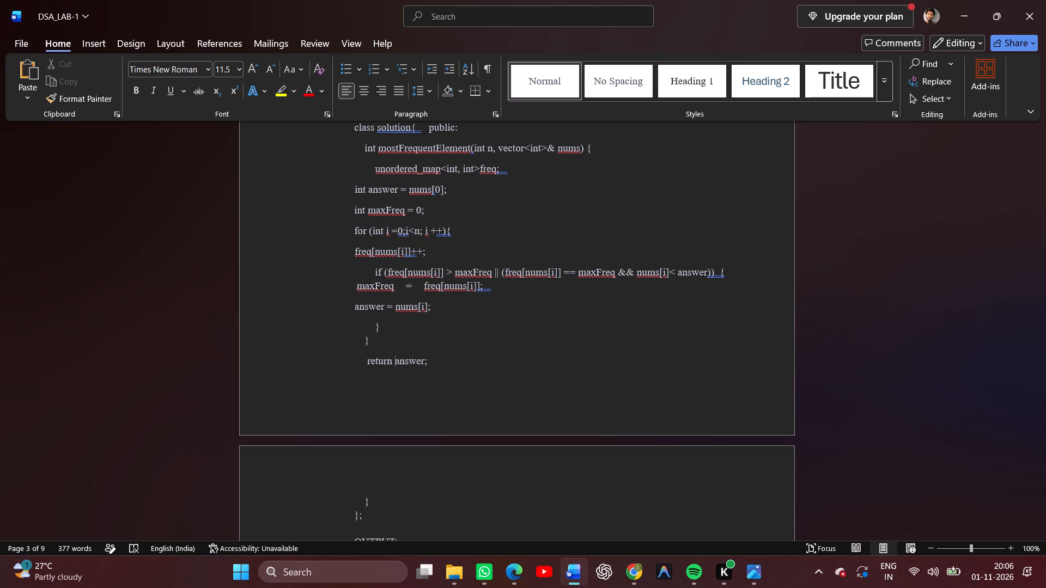
In the Shortest Subarray with Sum K code, start new lines at "long long sum = 0;" and "int minLength = INT_MAX;".
scroll(393, 492, "up", 1)
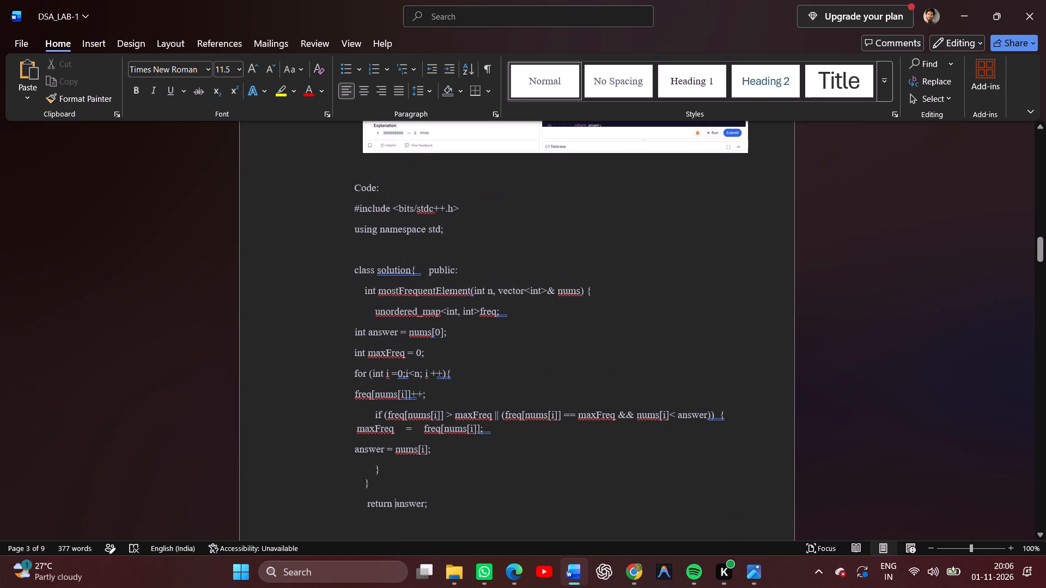
scroll(401, 275, "down", 1)
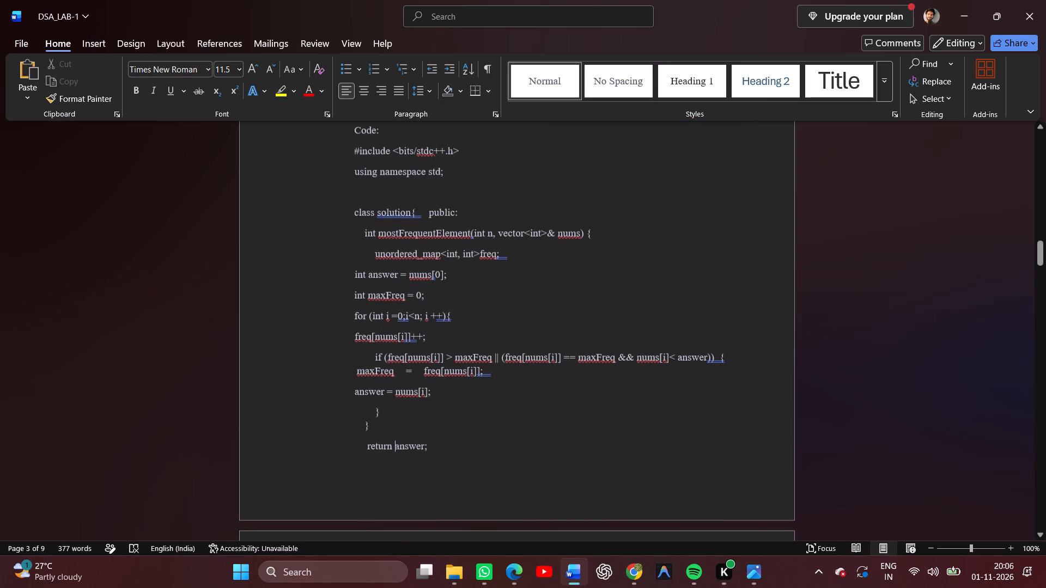
scroll(401, 275, "down", 3)
scroll(401, 275, "up", 1)
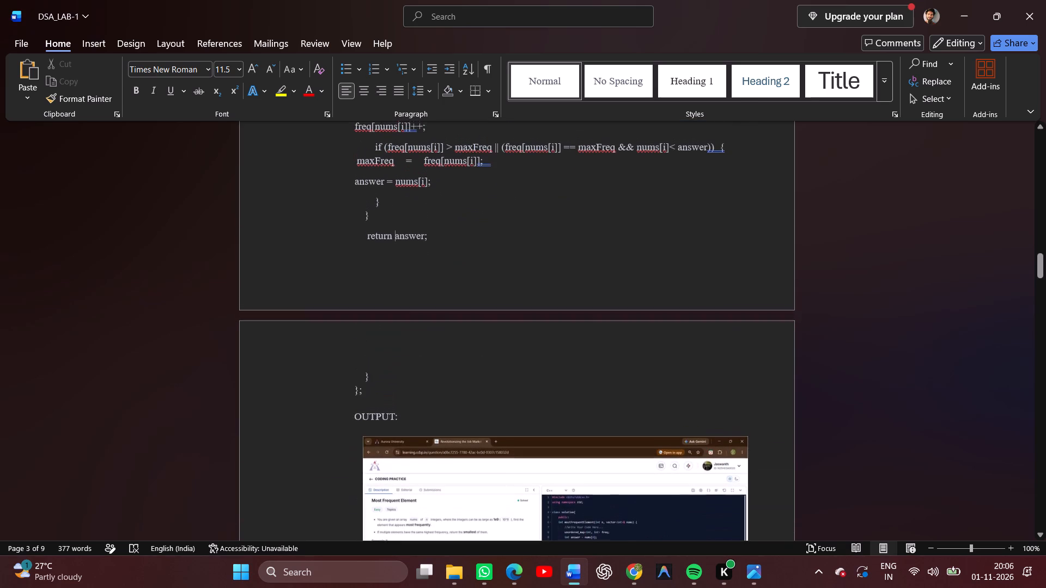
scroll(401, 275, "up", 1)
scroll(401, 275, "down", 2)
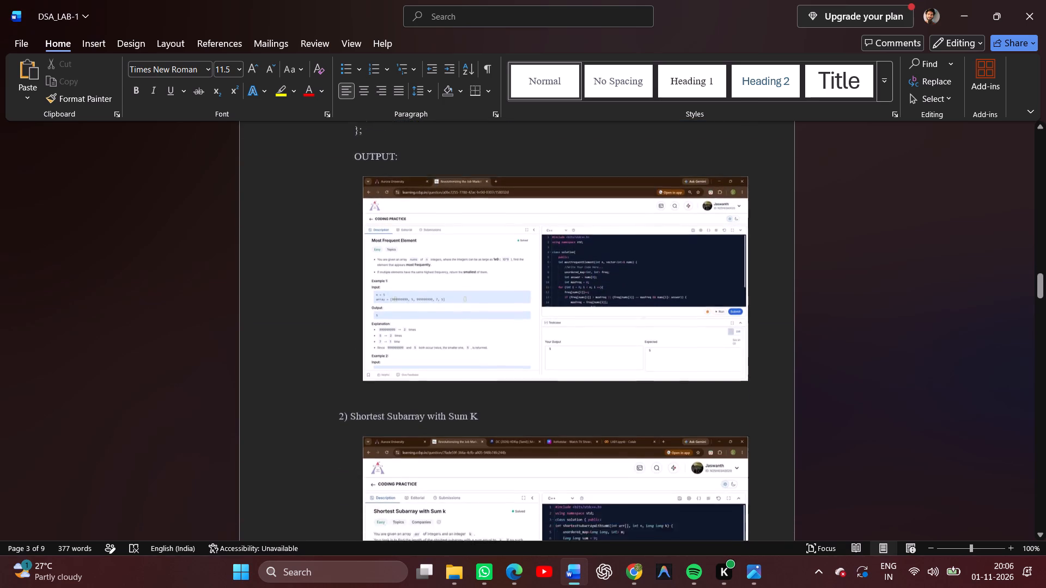
scroll(401, 275, "down", 3)
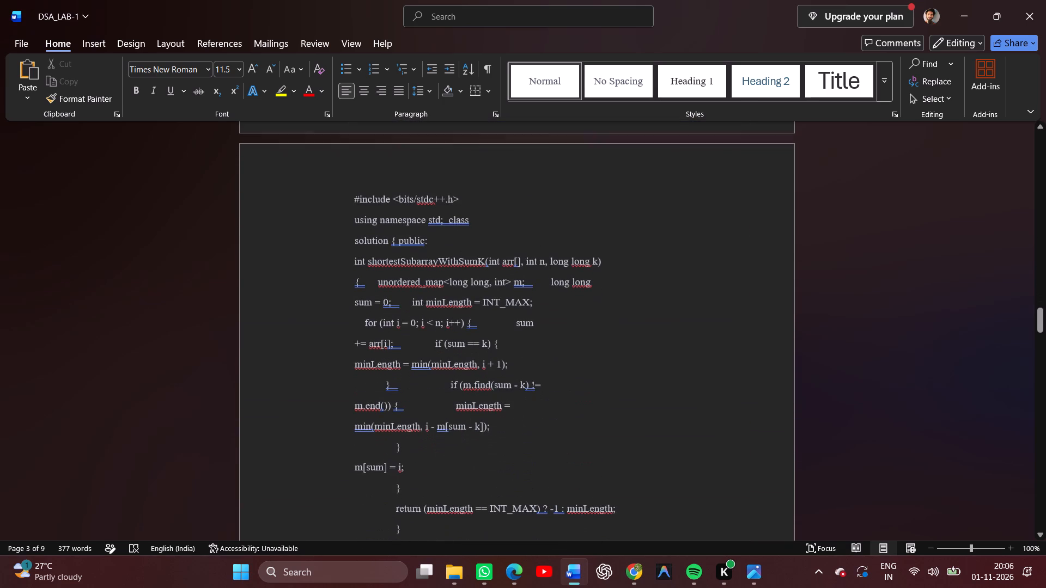
left_click(550, 280)
key("Return")
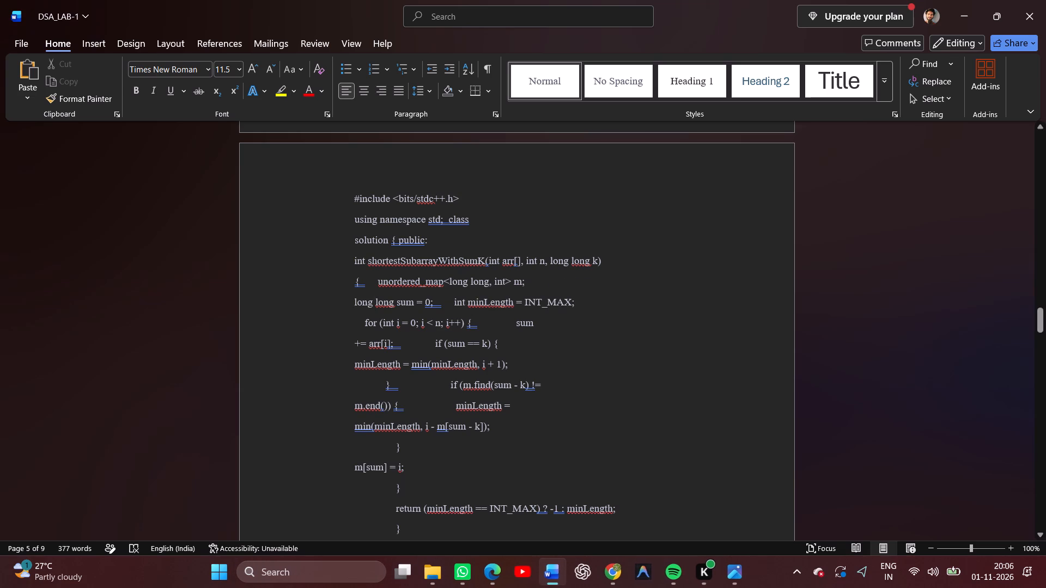
left_click(451, 304)
key("Return")
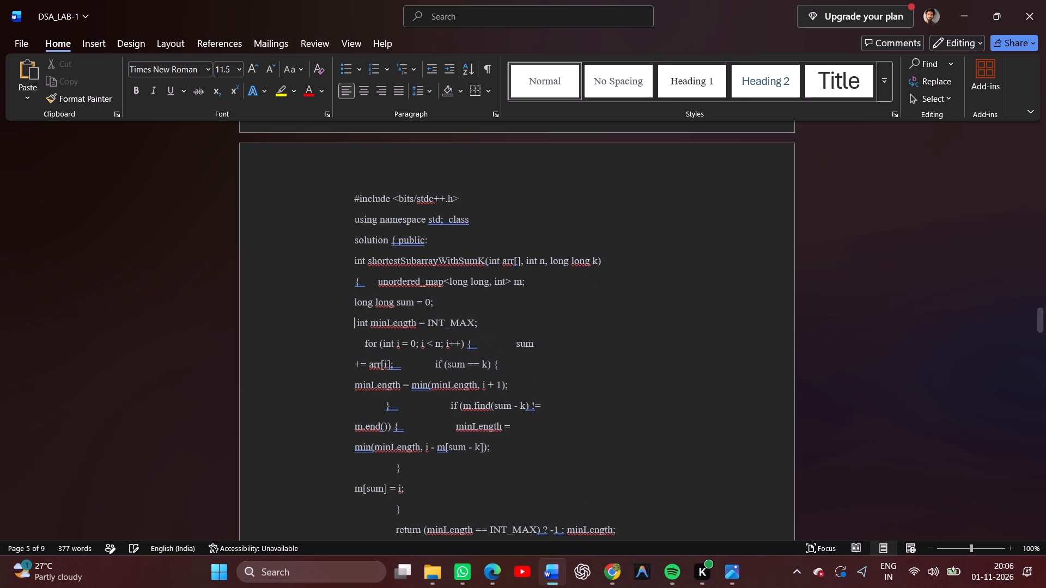
Join the opening brace directly to the end of the shortestSubarrayWithSumK function signature.
left_click(351, 285)
key("BackSpace")
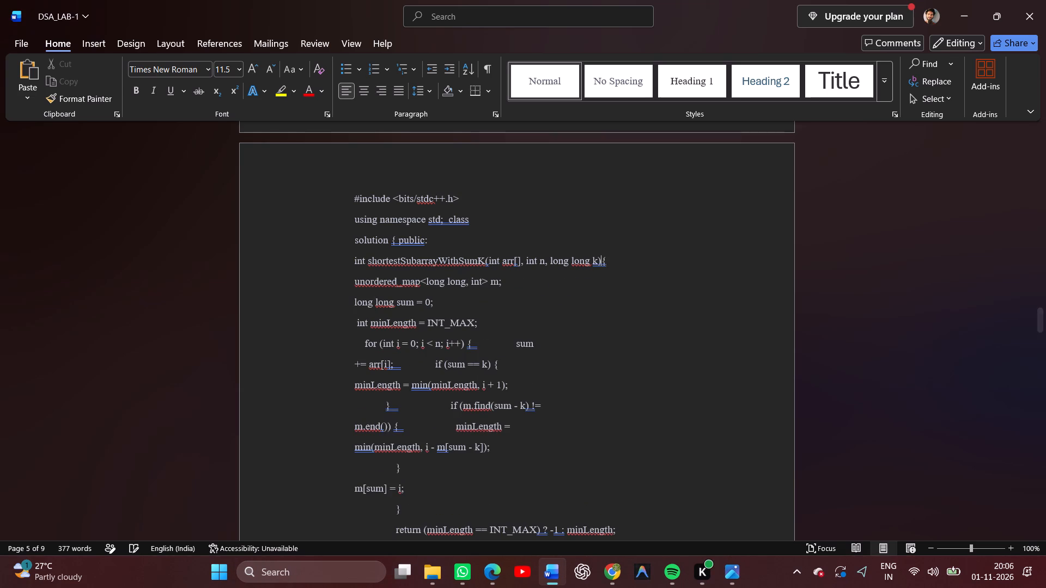
Start new lines at "sum += arr[i];", "if (sum == k) {" and "if (m.find(sum - k) != m.end()) {" in the for loop.
scroll(456, 303, "down", 1)
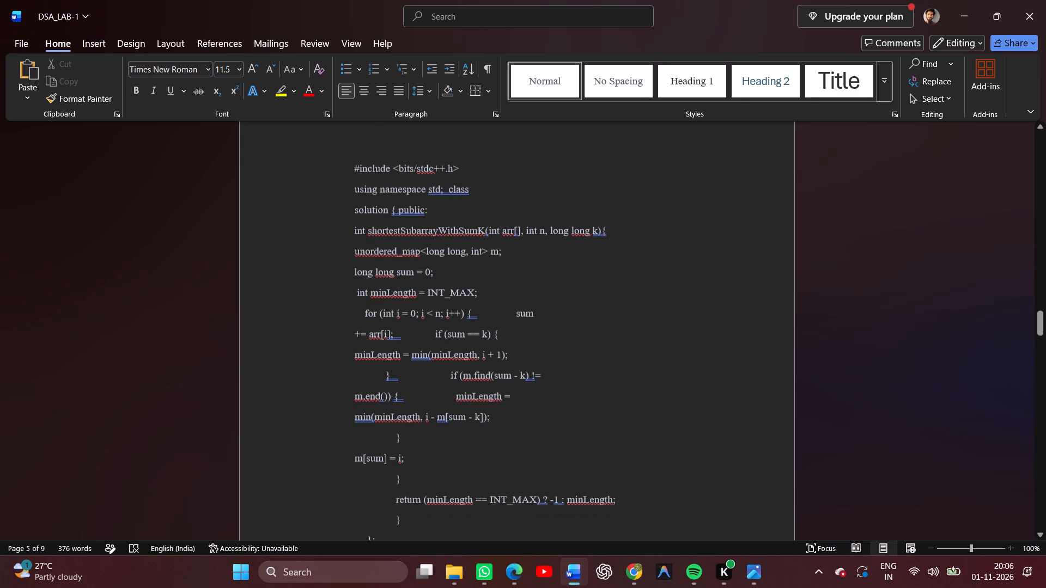
scroll(456, 303, "down", 1)
left_click(509, 289)
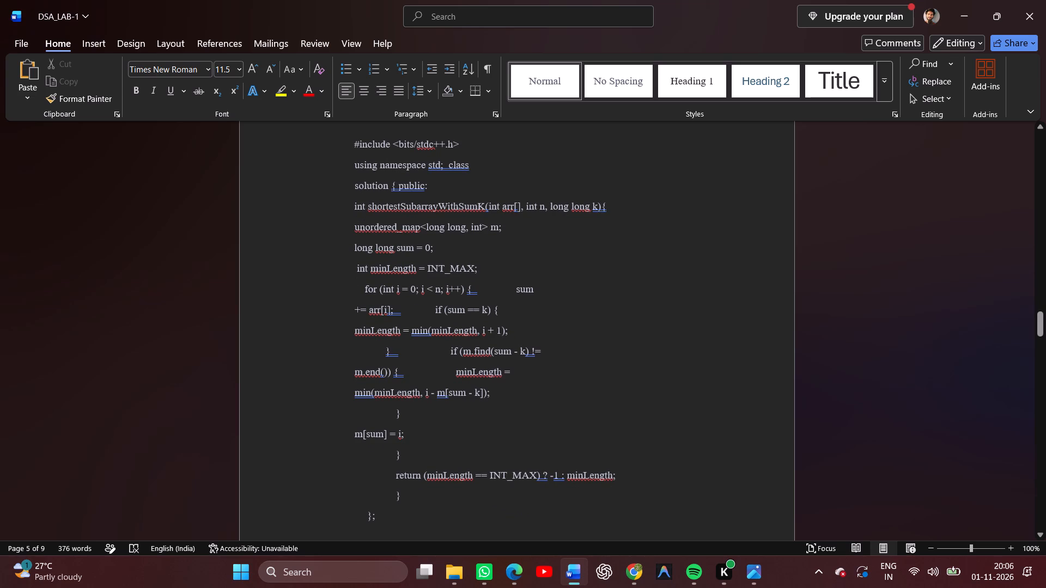
key("Return")
left_click(453, 310)
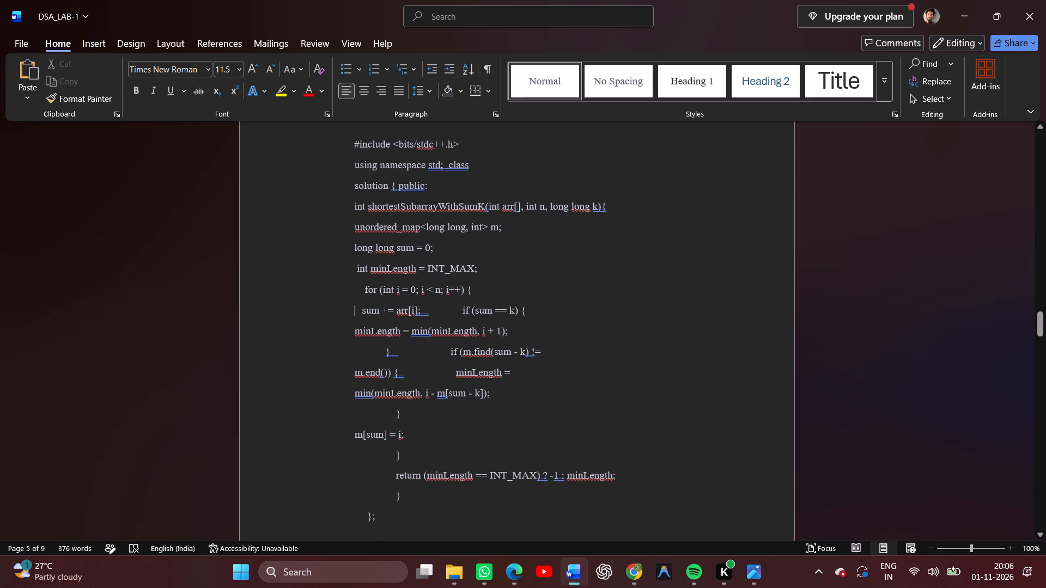
key("Return")
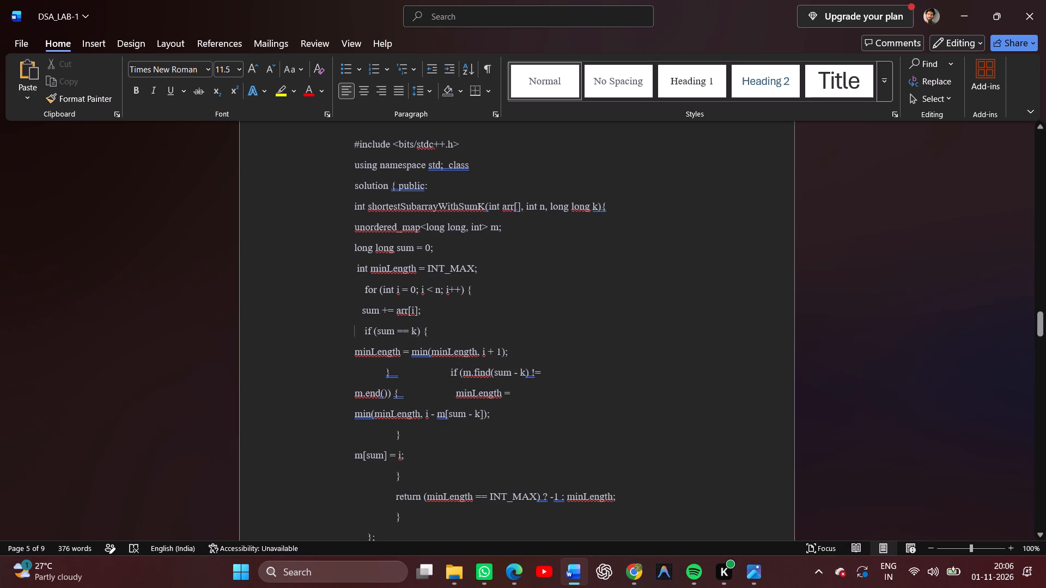
left_click(445, 375)
key("Return")
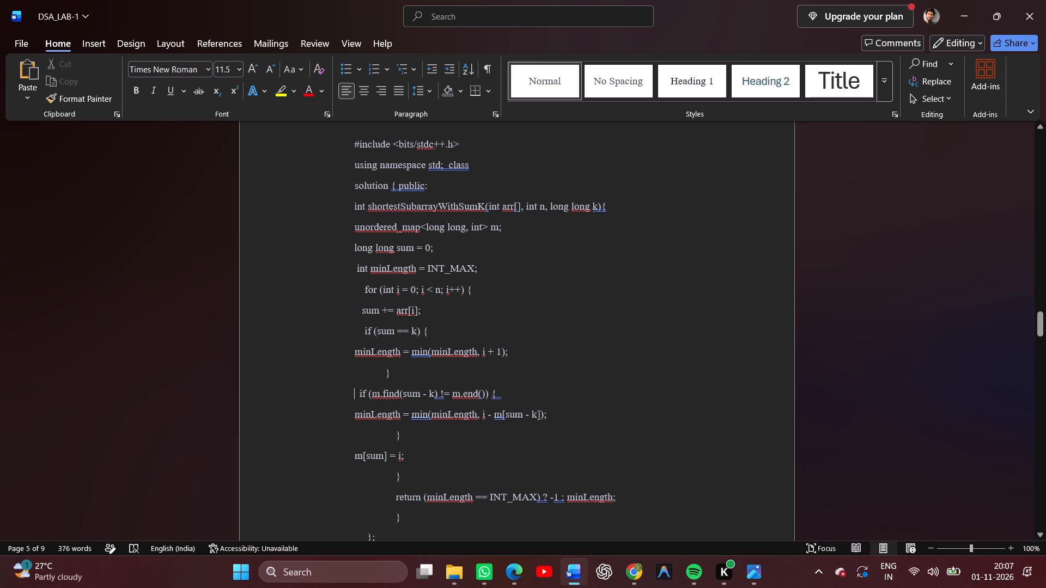
Delete the surplus blank space above the "OUTPUT:" label in the Shortest Subarray with Sum K section.
scroll(423, 415, "down", 1)
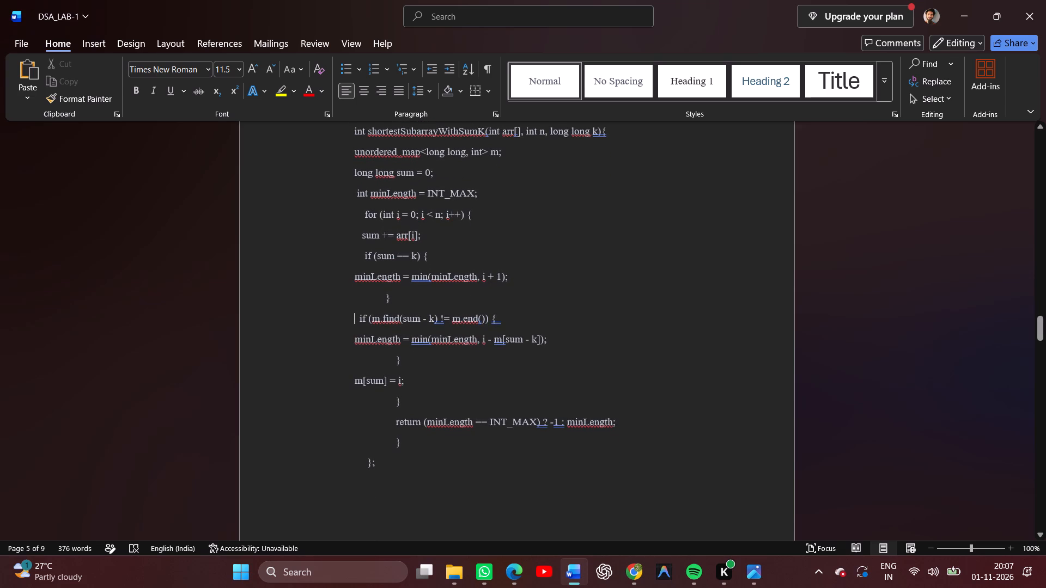
scroll(489, 409, "down", 2)
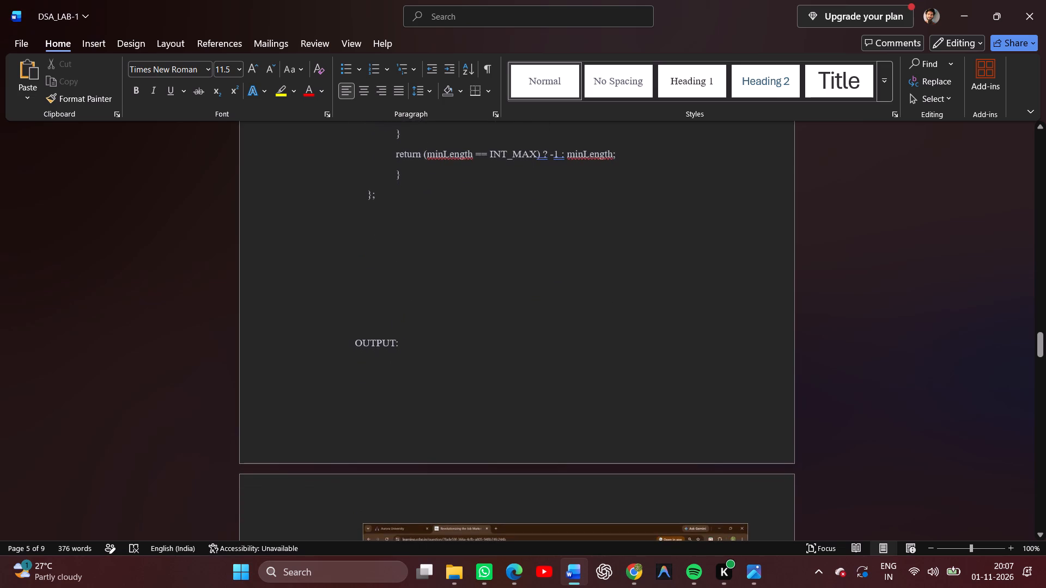
left_click(389, 318)
key("BackSpace")
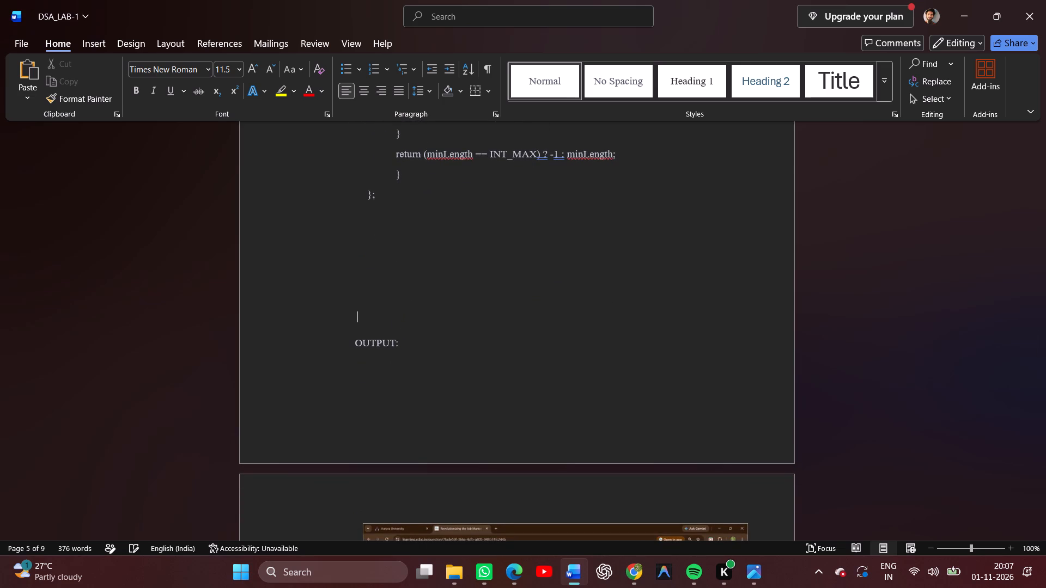
key("BackSpace")
key("BackSpace")
key("BackSpace")
key("BackSpace")
key("BackSpace")
key("BackSpace")
key("BackSpace")
key("BackSpace")
key("BackSpace")
key("BackSpace")
Insert two line breaks before the "CODE:" label in the Max Pair Sum section to push it onto the next page.
scroll(389, 318, "down", 5)
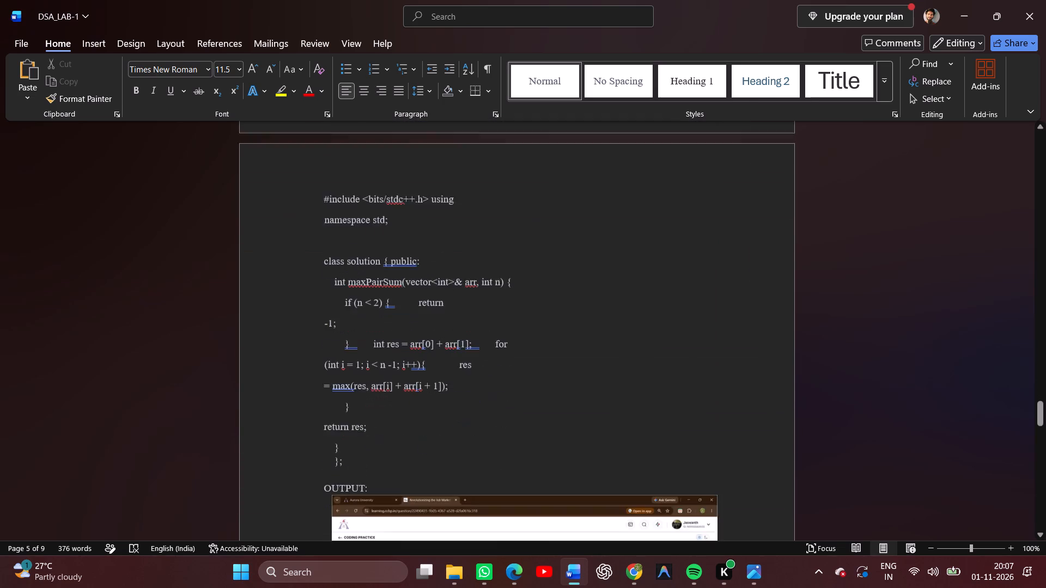
scroll(389, 318, "down", 2)
scroll(389, 318, "up", 4)
left_click(321, 397)
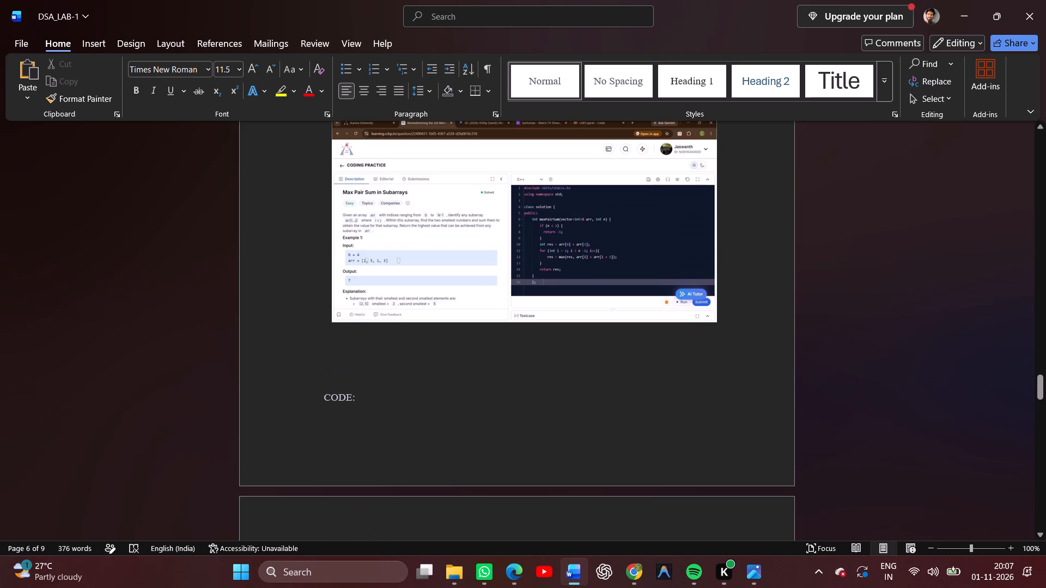
key("Return")
key("Return")
Insert a line break before the "4) Match Customers with Experts" heading to move it onto the page with its problem screenshot.
scroll(321, 397, "down", 4)
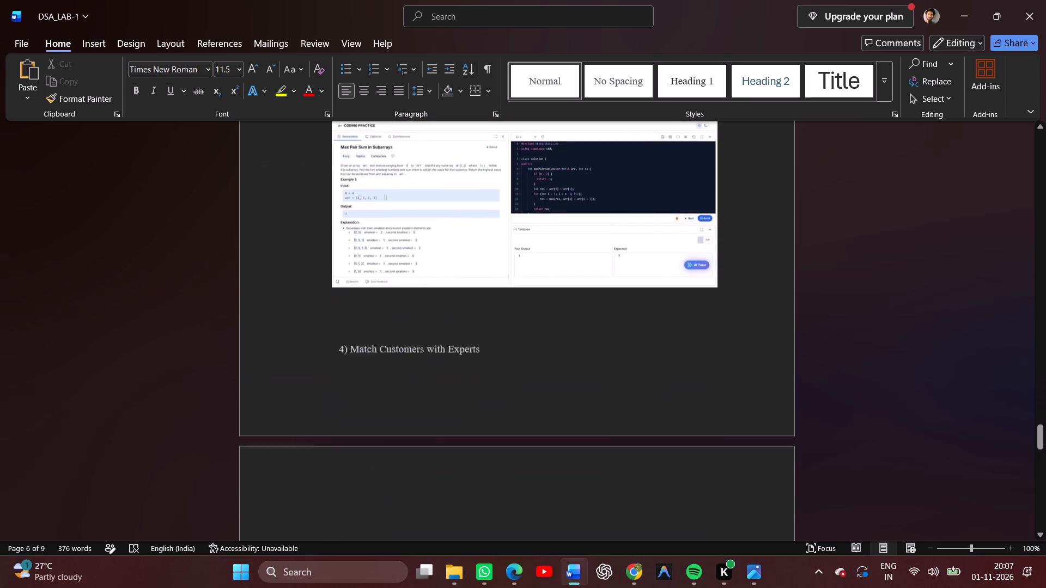
scroll(321, 397, "down", 3)
scroll(321, 397, "up", 1)
scroll(253, 216, "down", 3)
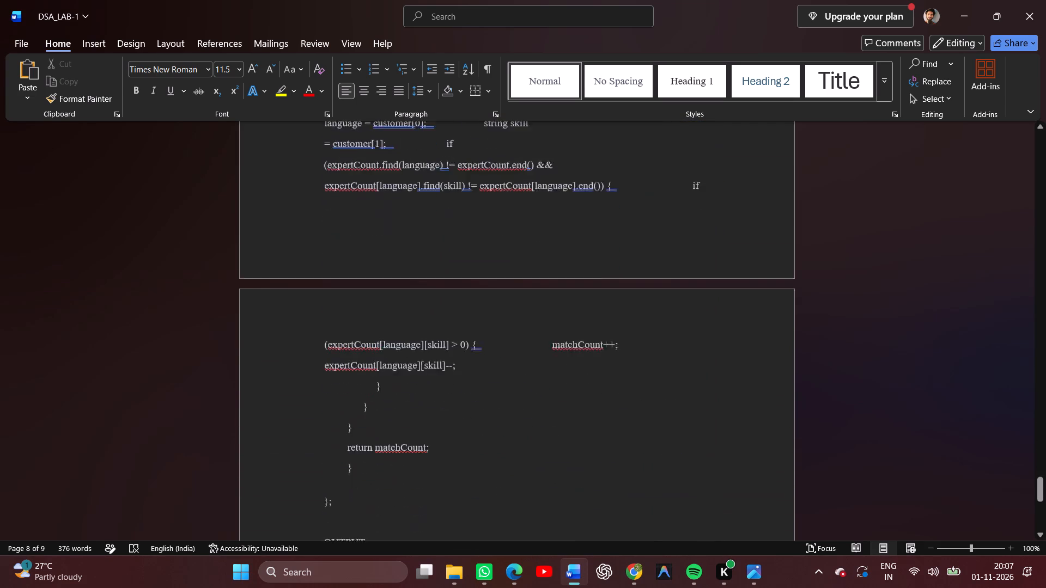
scroll(253, 216, "down", 5)
scroll(253, 216, "up", 8)
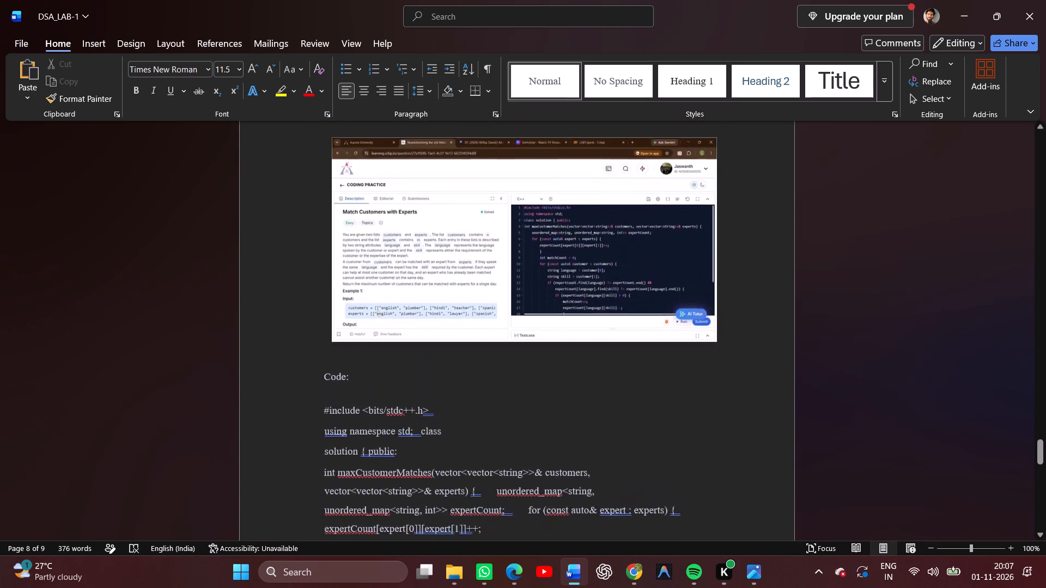
scroll(253, 216, "up", 1)
left_click(335, 191)
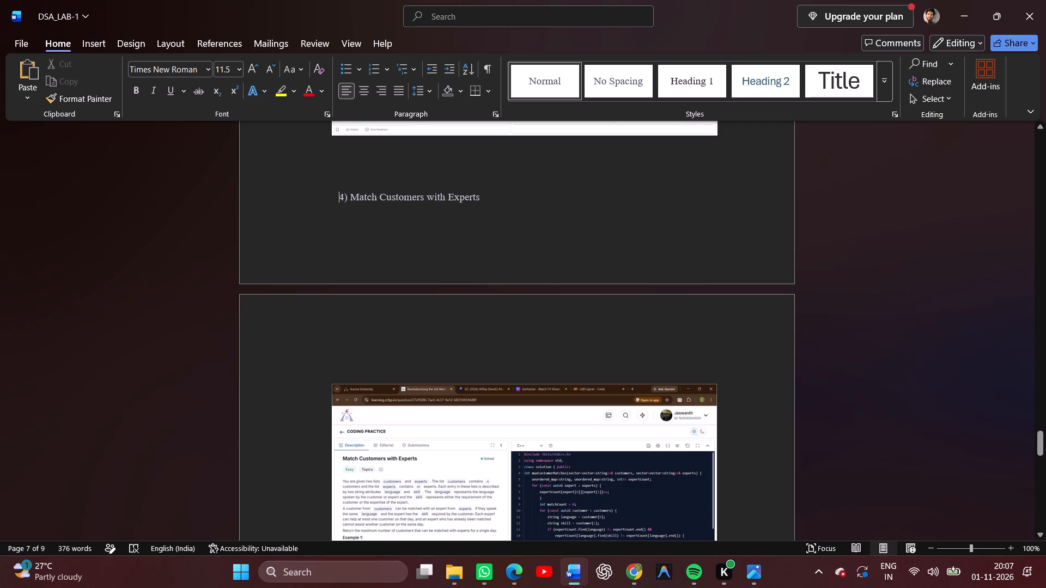
key("Return")
Crop the browser tab strip off the top of the Match Customers with Experts problem screenshot.
scroll(335, 191, "down", 3)
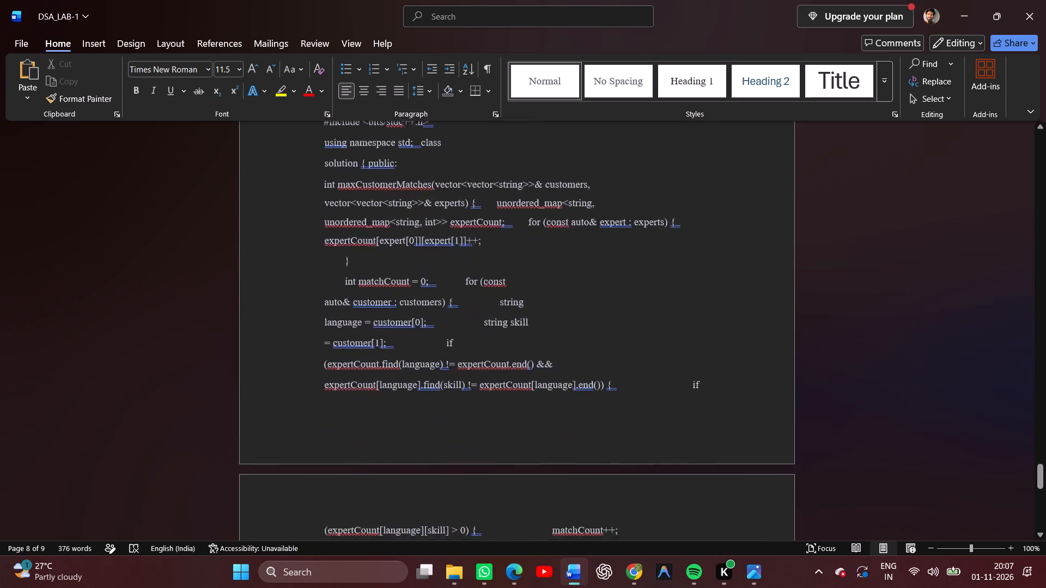
scroll(335, 191, "up", 2)
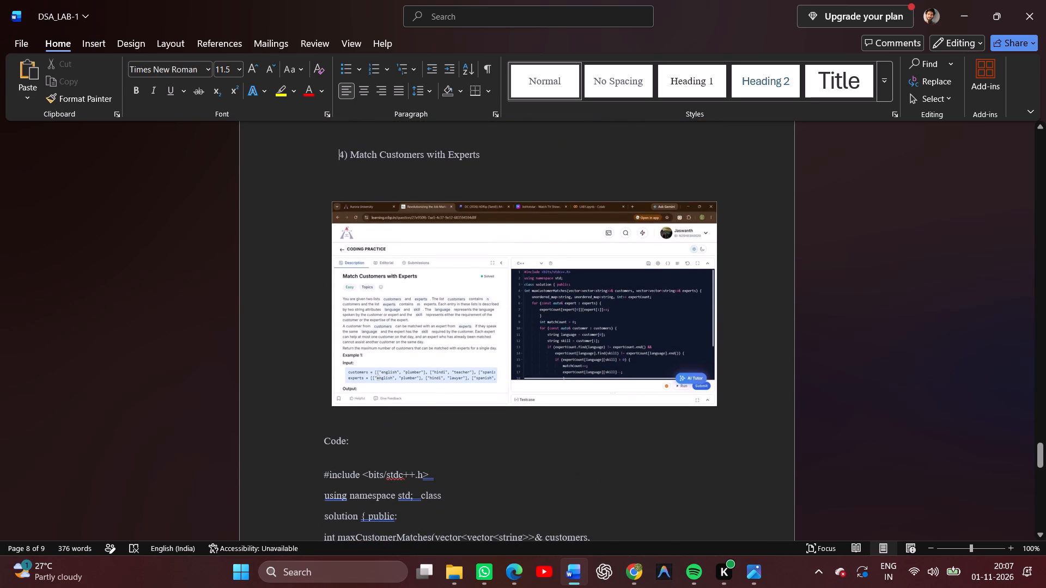
left_click(483, 235)
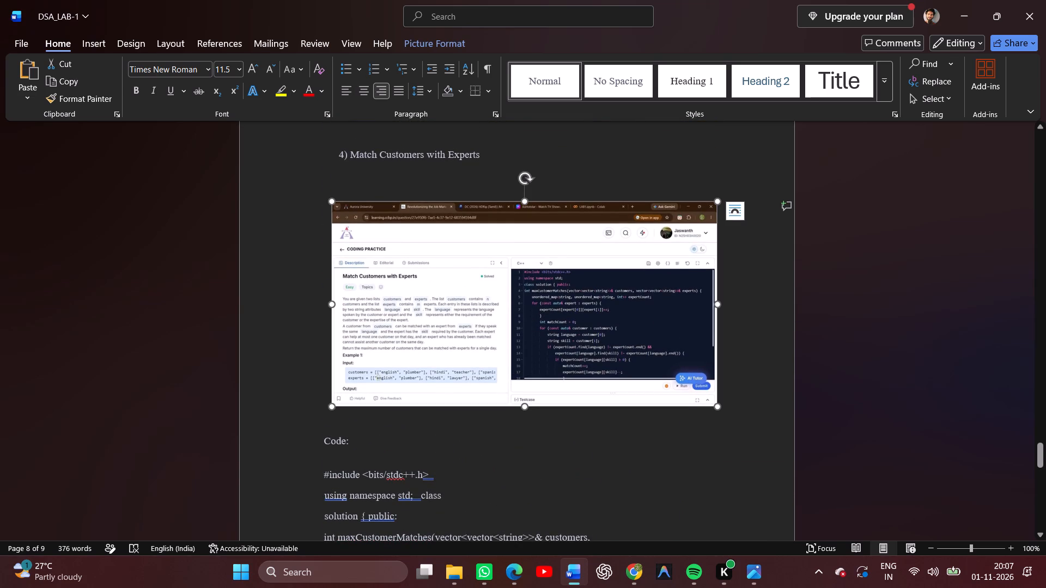
right_click(500, 236)
left_click(549, 128)
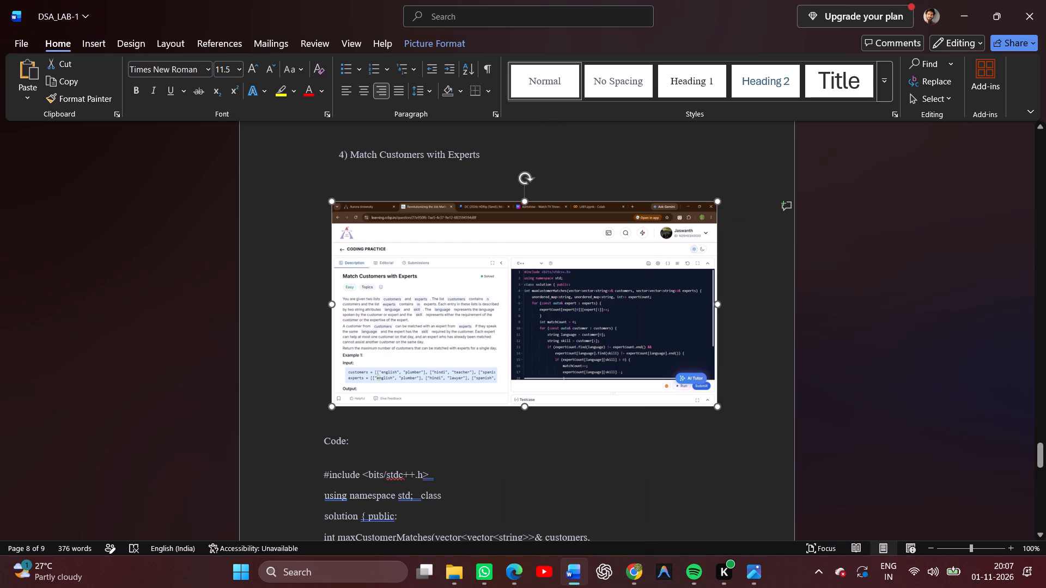
left_click_drag(527, 203, 527, 210)
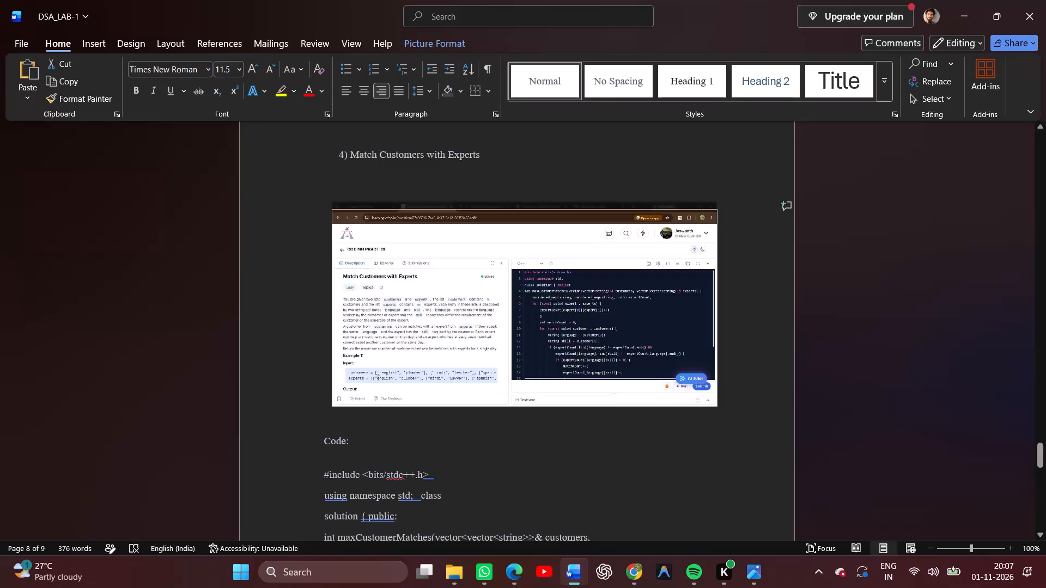
left_click_drag(527, 210, 527, 212)
left_click(629, 167)
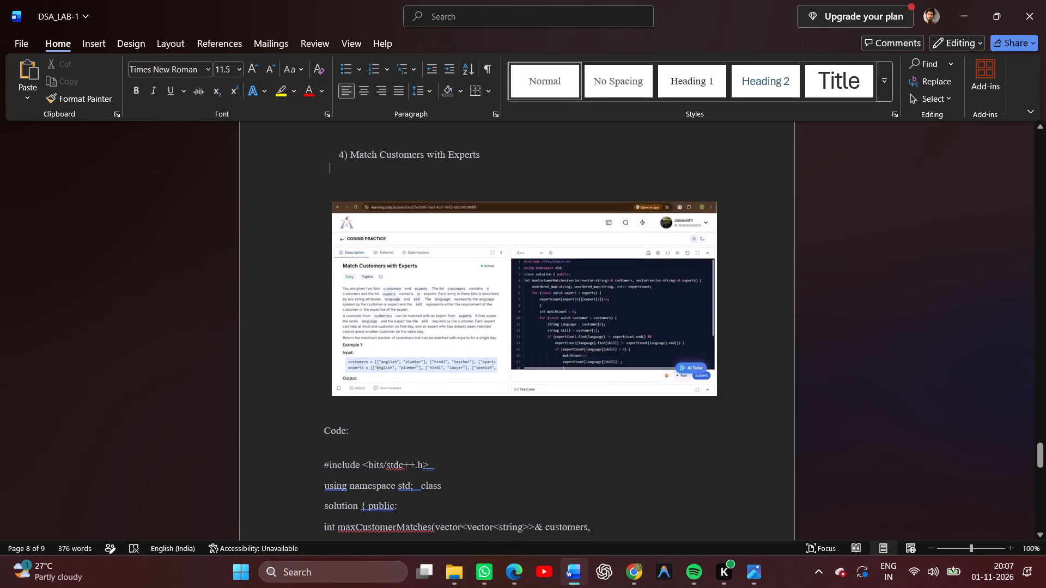
Crop the browser tab strip off the top of the Max Pair Sum in Subarrays problem screenshot.
scroll(629, 167, "down", 4)
scroll(629, 167, "up", 2)
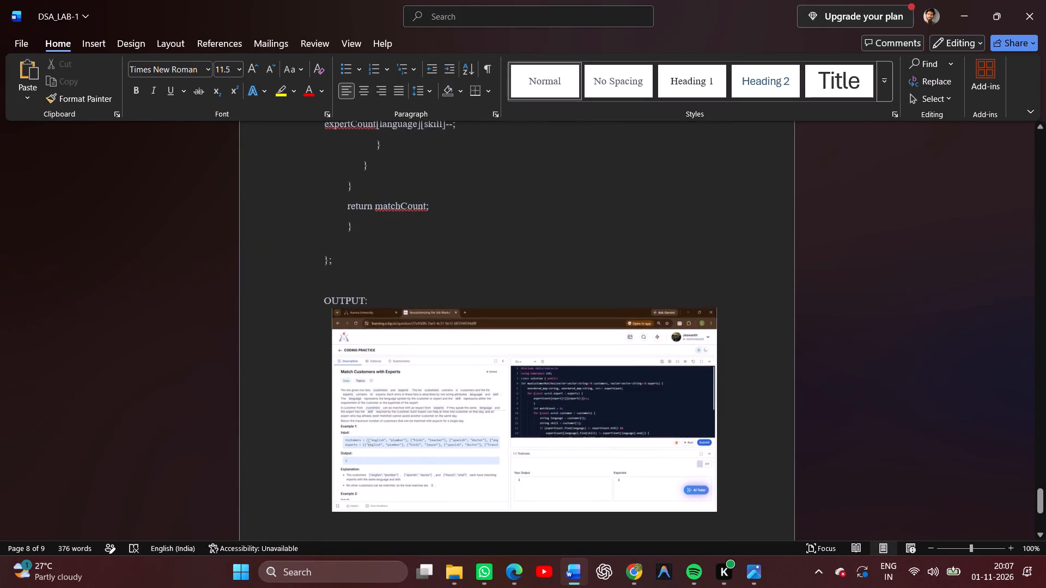
scroll(629, 167, "up", 2)
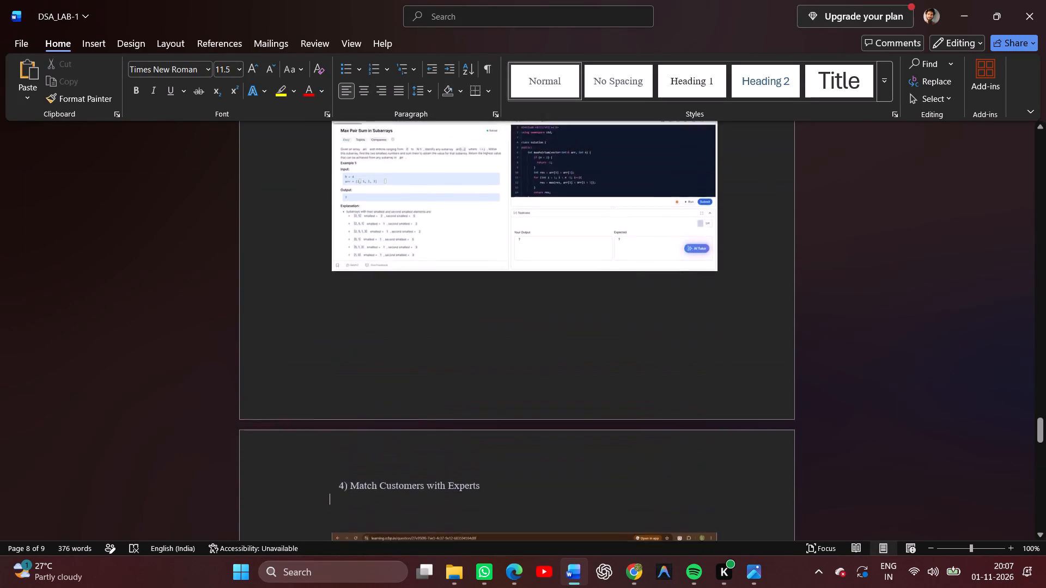
scroll(629, 167, "up", 4)
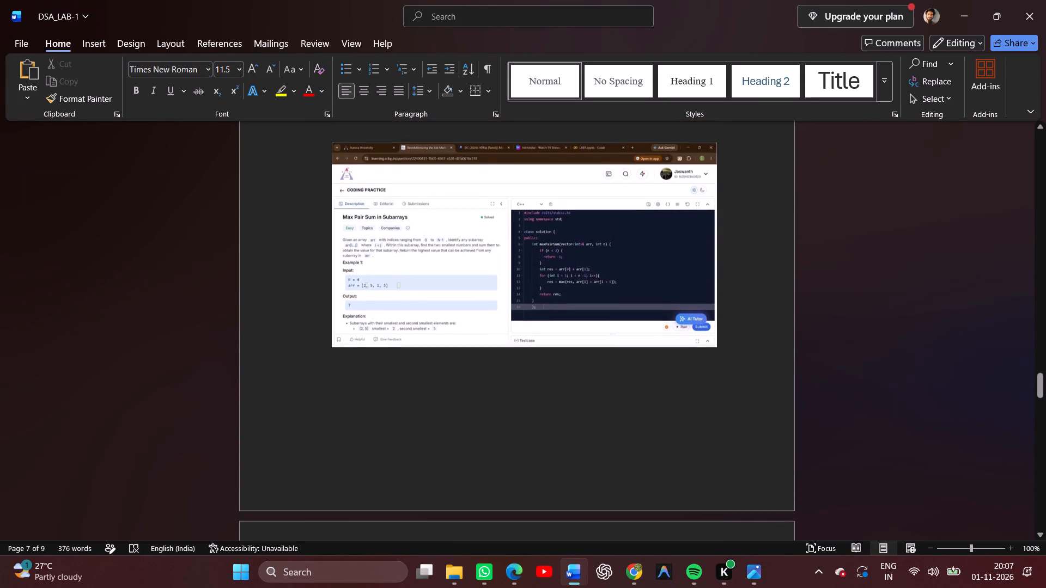
scroll(629, 167, "up", 1)
left_click(541, 189)
right_click(541, 189)
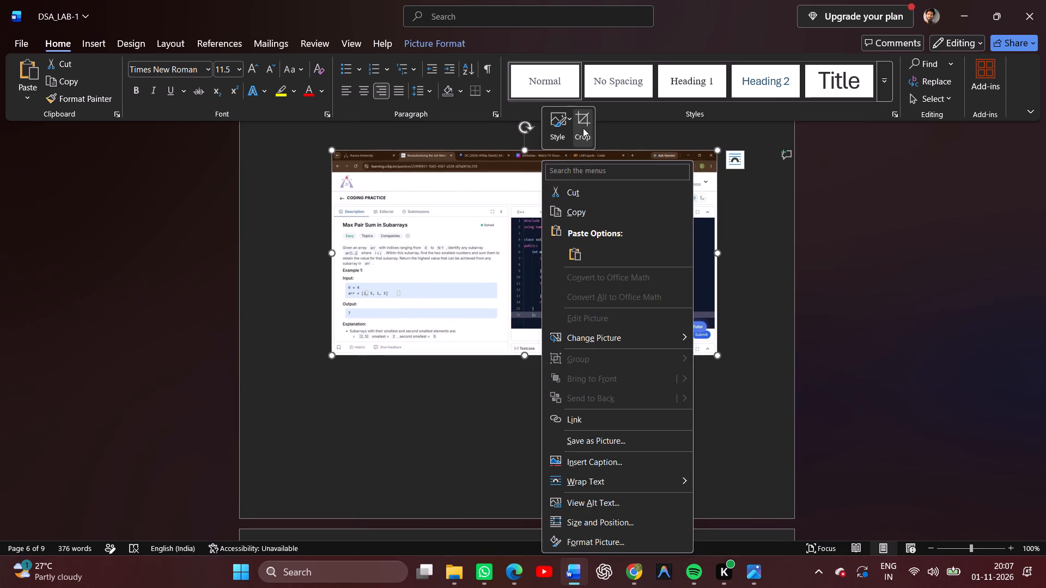
left_click(585, 124)
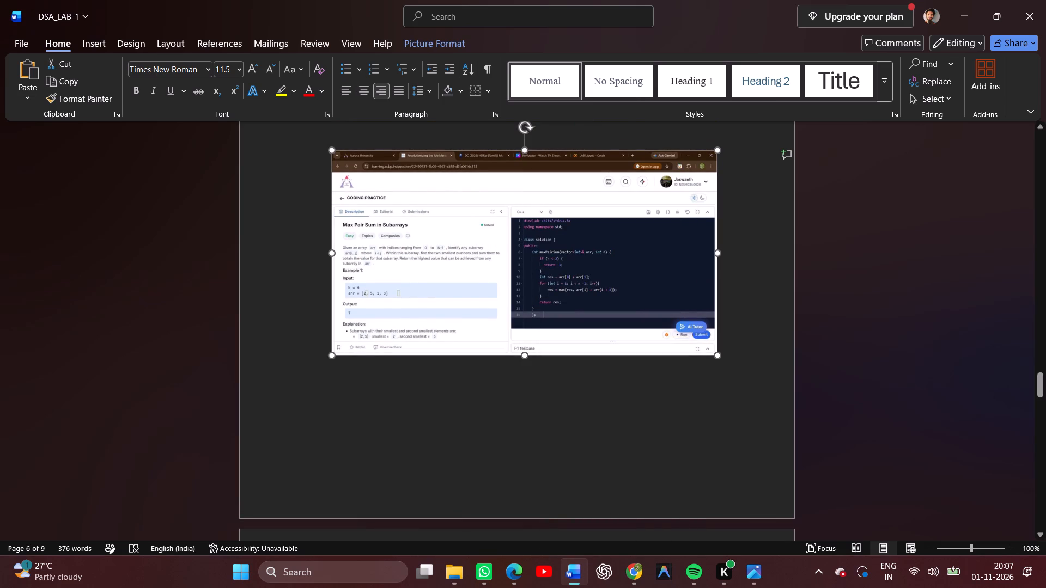
left_click_drag(526, 151, 525, 161)
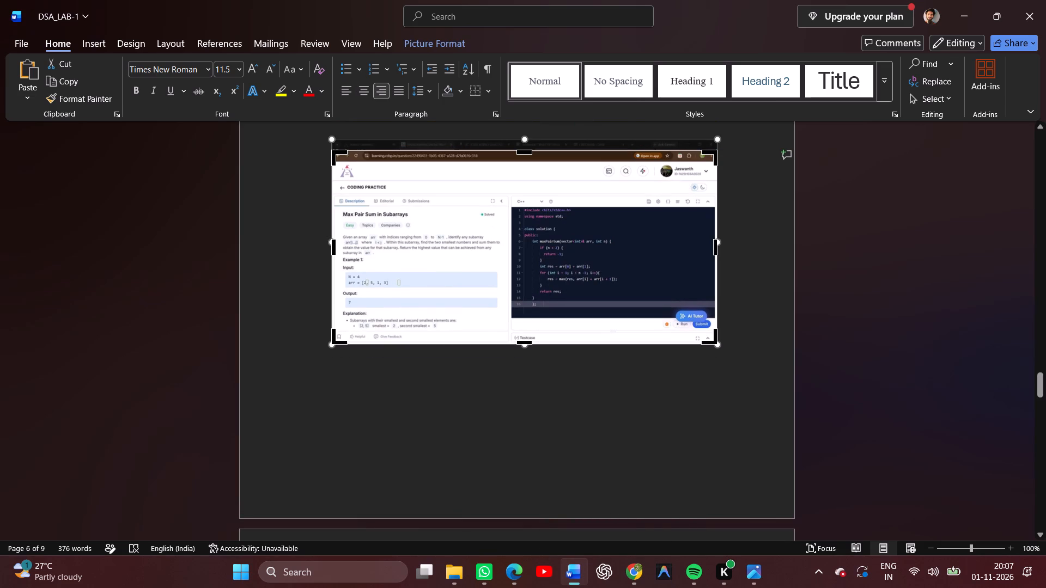
left_click(525, 465)
Crop the browser tab strip off the top of the Shortest Subarray with Sum K problem screenshot.
scroll(525, 465, "up", 4)
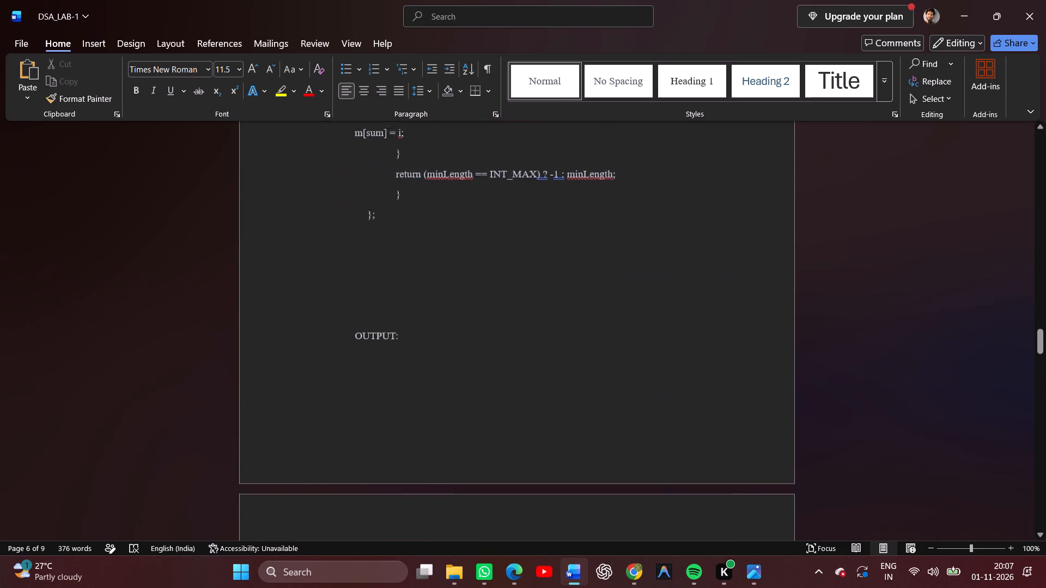
scroll(525, 465, "up", 3)
left_click(520, 422)
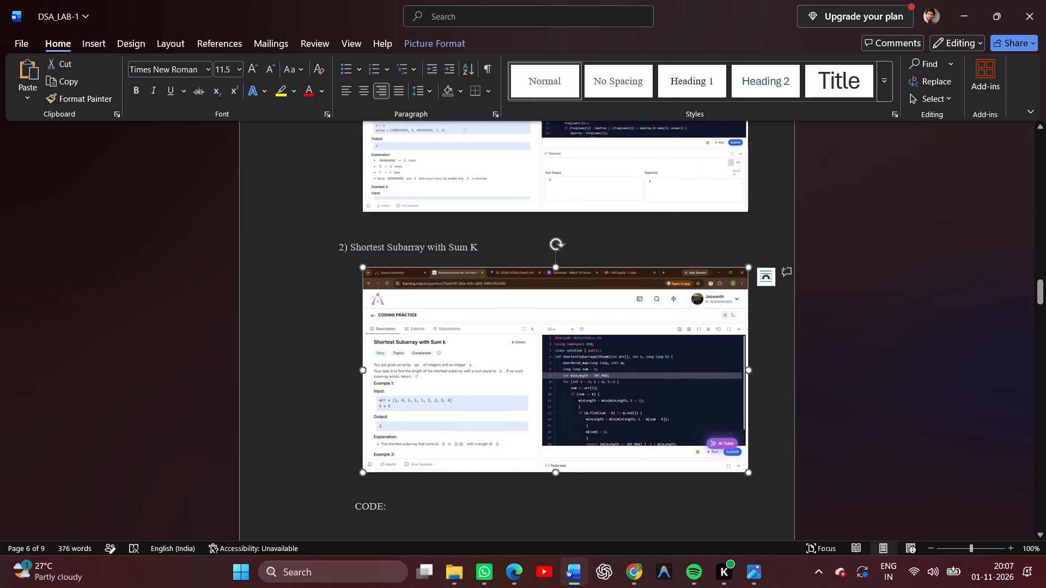
right_click(520, 422)
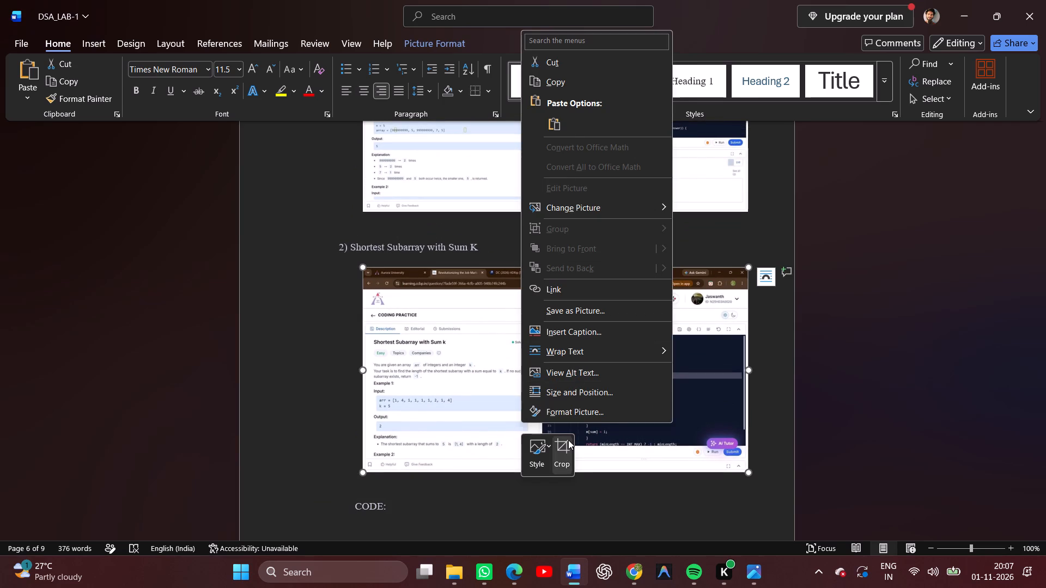
left_click(568, 440)
left_click_drag(553, 269, 553, 278)
left_click(320, 394)
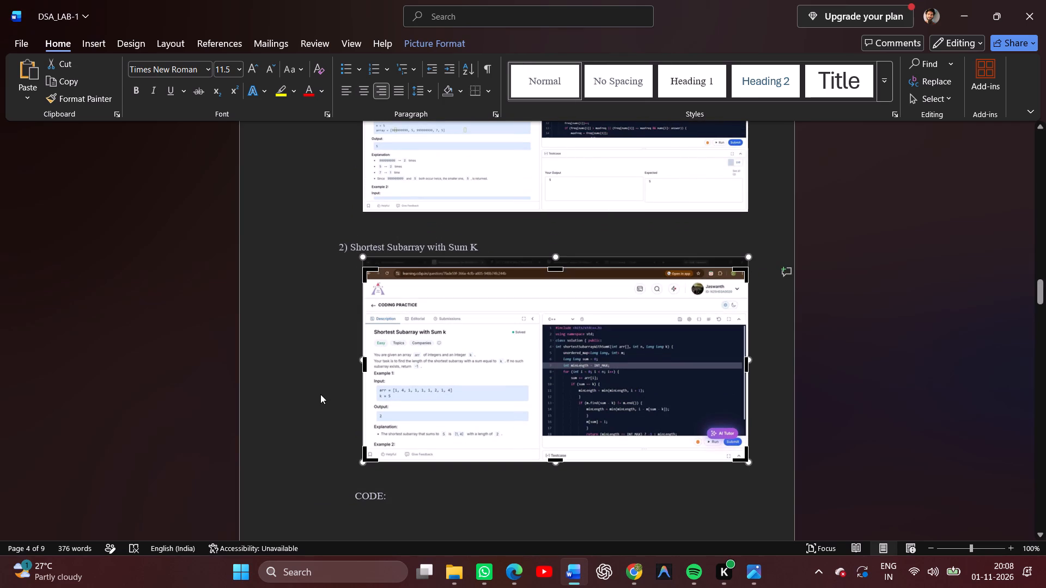
Crop the browser tab strip off the top of the Most Frequent Element problem screenshot.
scroll(320, 394, "up", 7)
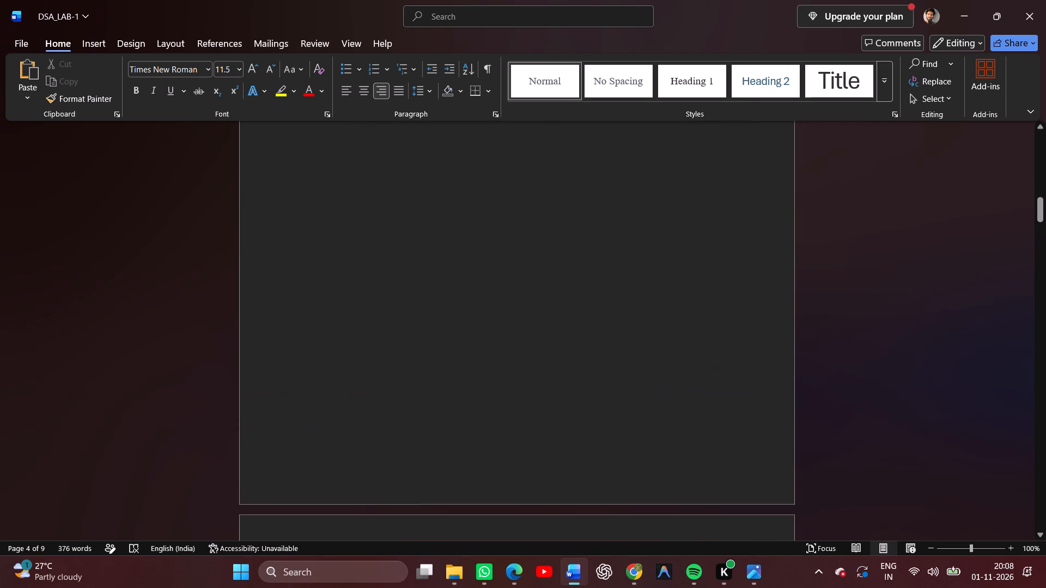
scroll(320, 394, "down", 2)
left_click(452, 427)
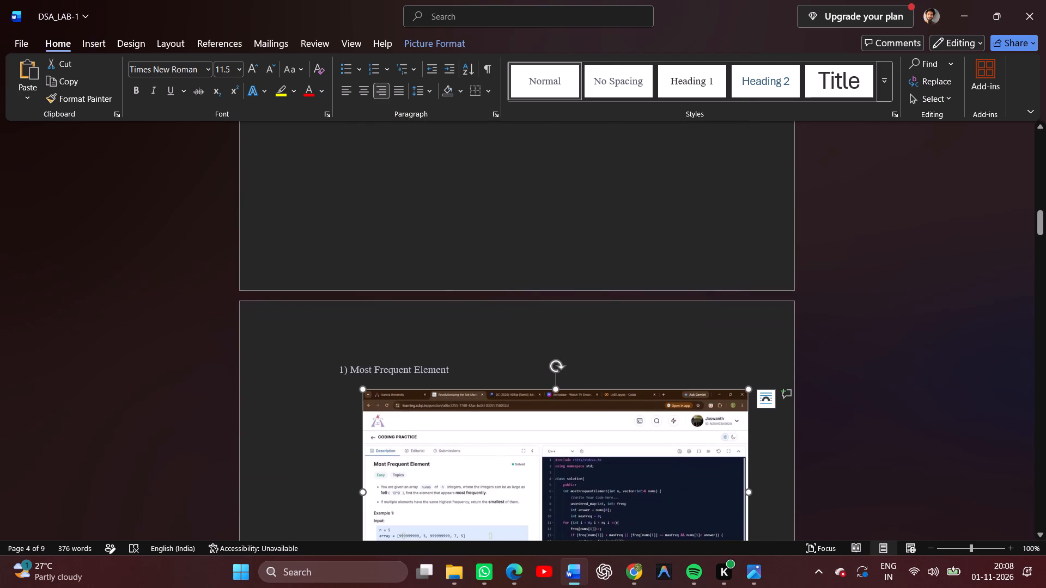
right_click(452, 427)
left_click(500, 454)
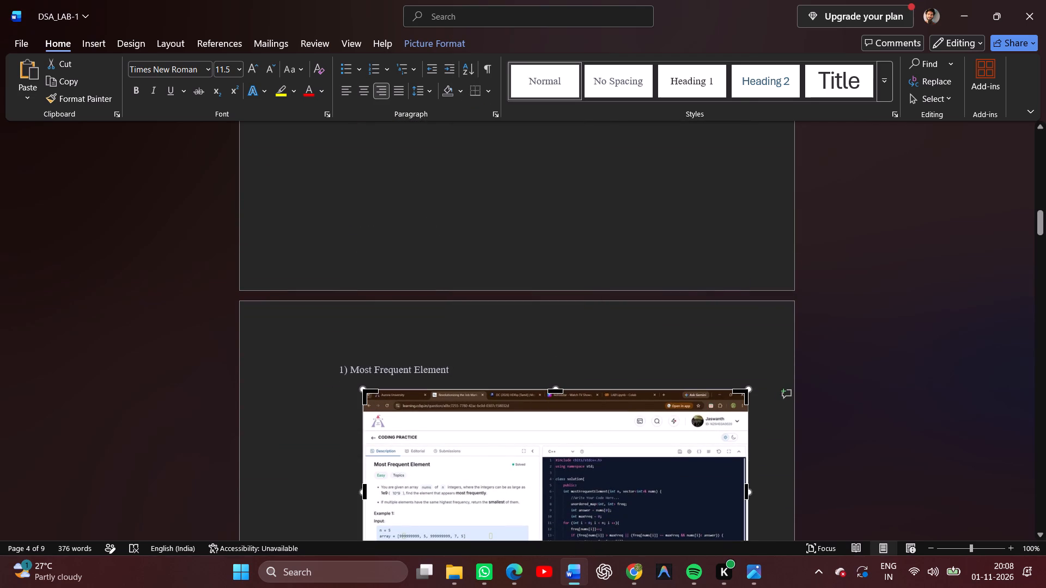
left_click_drag(554, 391, 554, 399)
left_click(543, 348)
Review the page layout, code and screenshots from the Most Frequent Element output through to the Match Customers with Experts heading.
scroll(543, 348, "down", 4)
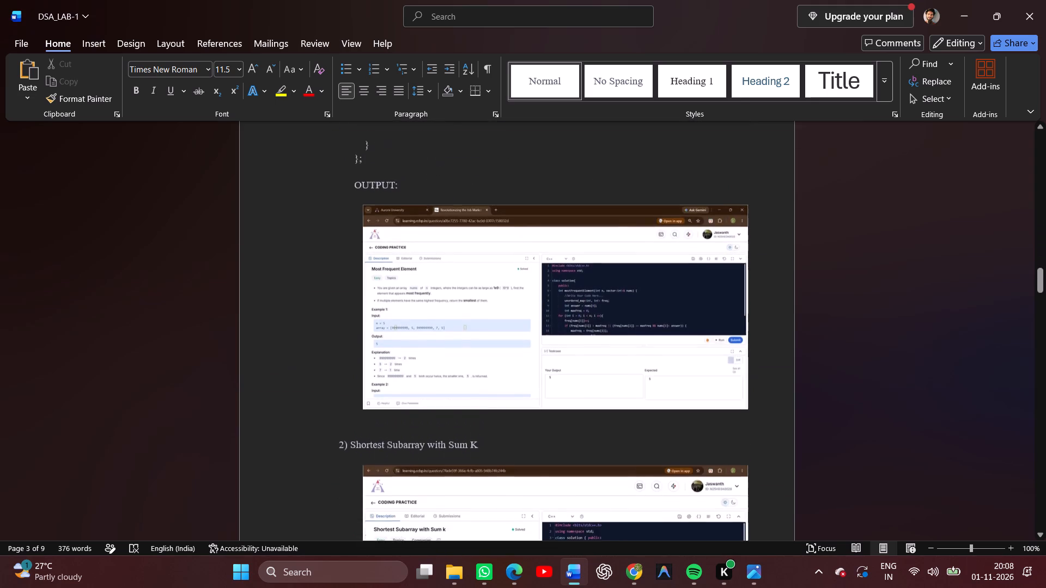
scroll(543, 348, "down", 5)
scroll(543, 348, "up", 1)
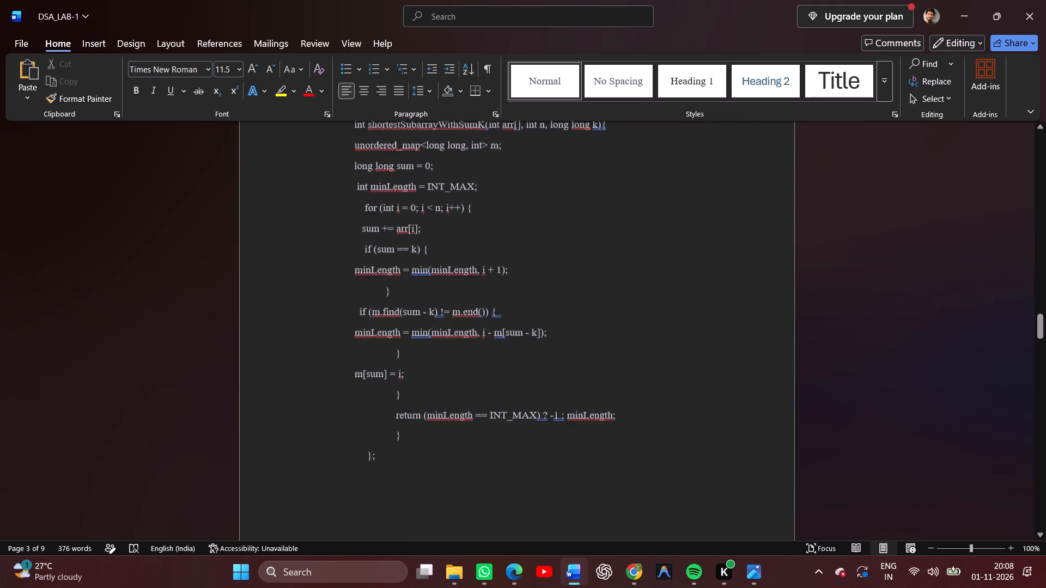
scroll(543, 348, "up", 2)
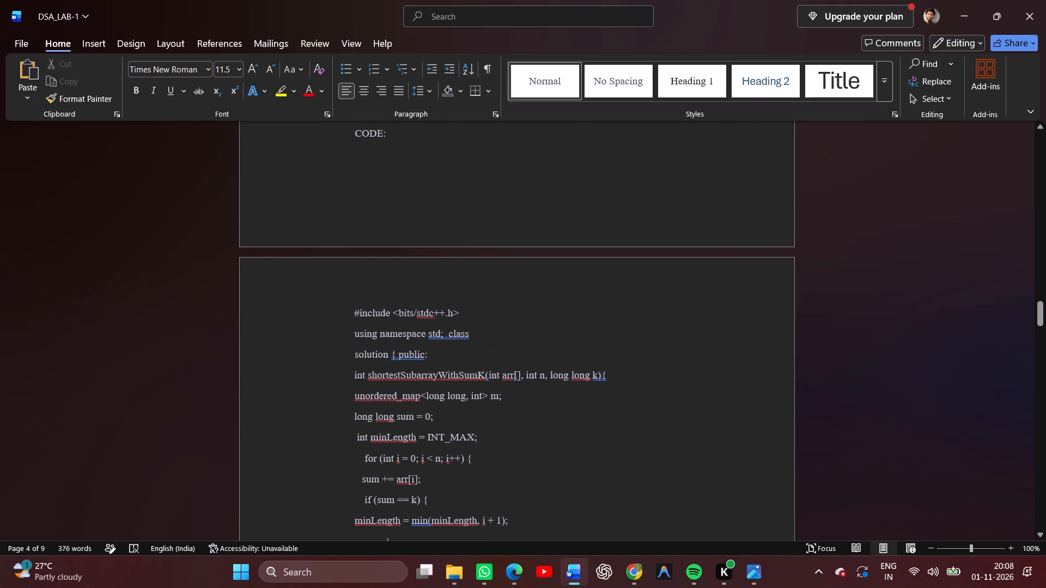
scroll(543, 348, "up", 1)
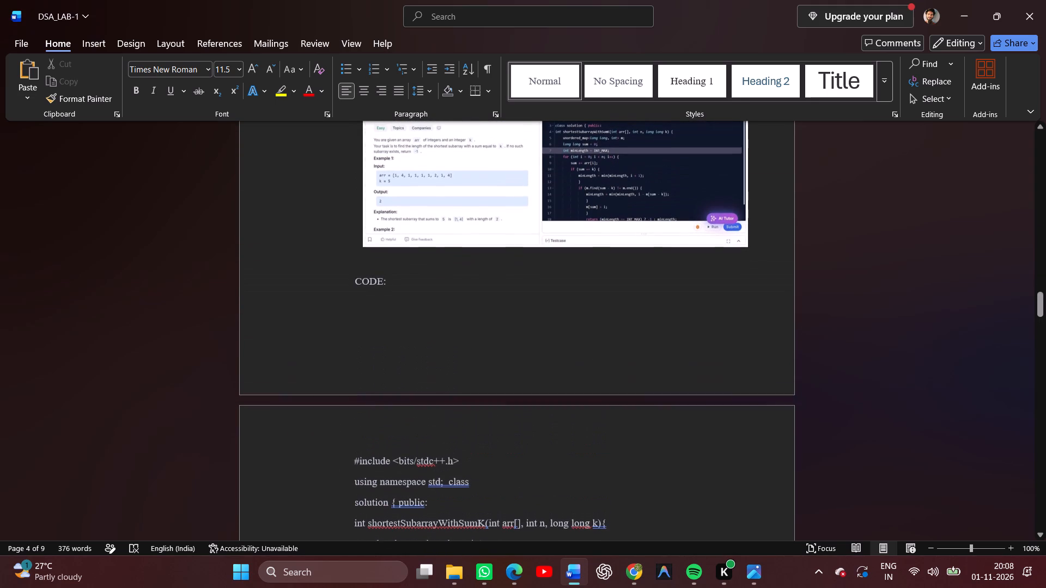
scroll(543, 348, "down", 5)
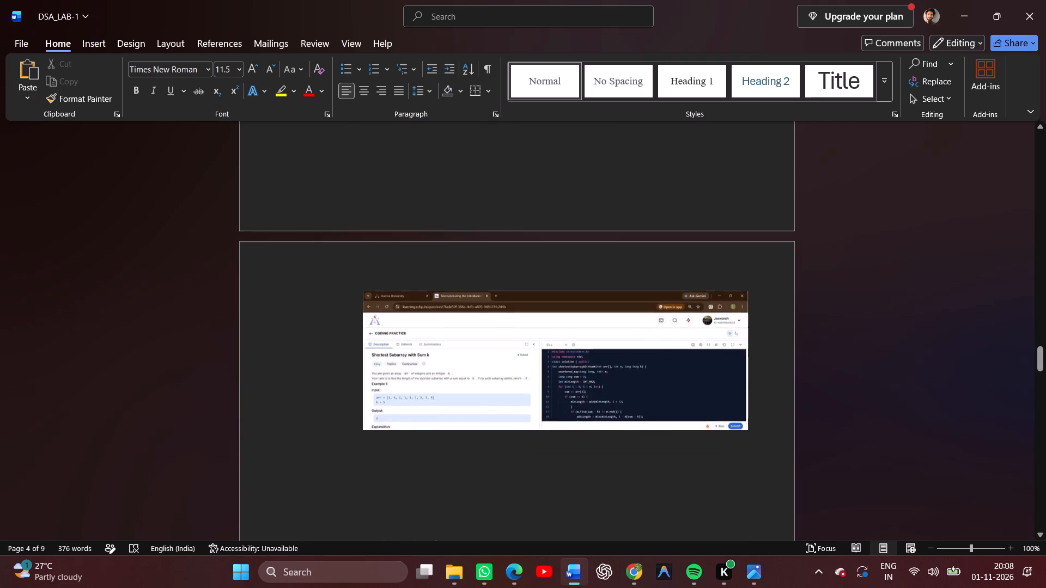
scroll(543, 348, "down", 6)
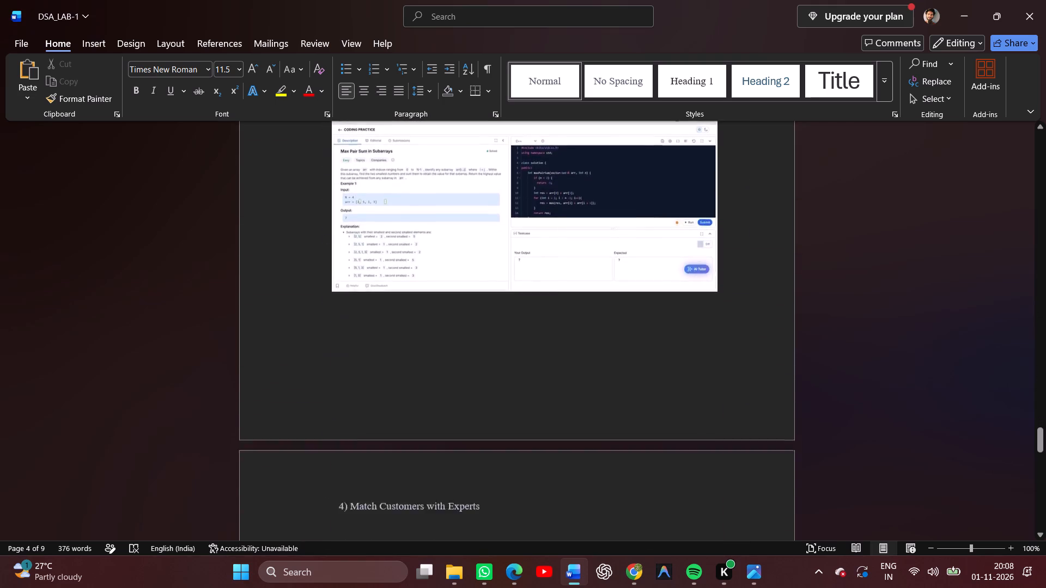
Move the matchCount++ statement onto a new line in the Match Customers with Experts code.
scroll(543, 348, "down", 8)
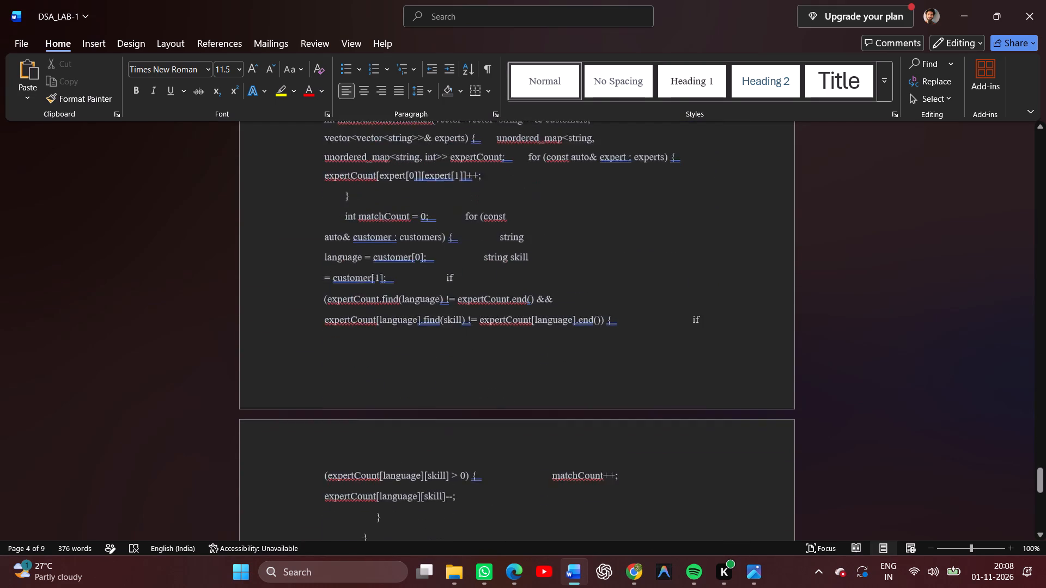
scroll(543, 348, "down", 5)
scroll(543, 348, "up", 2)
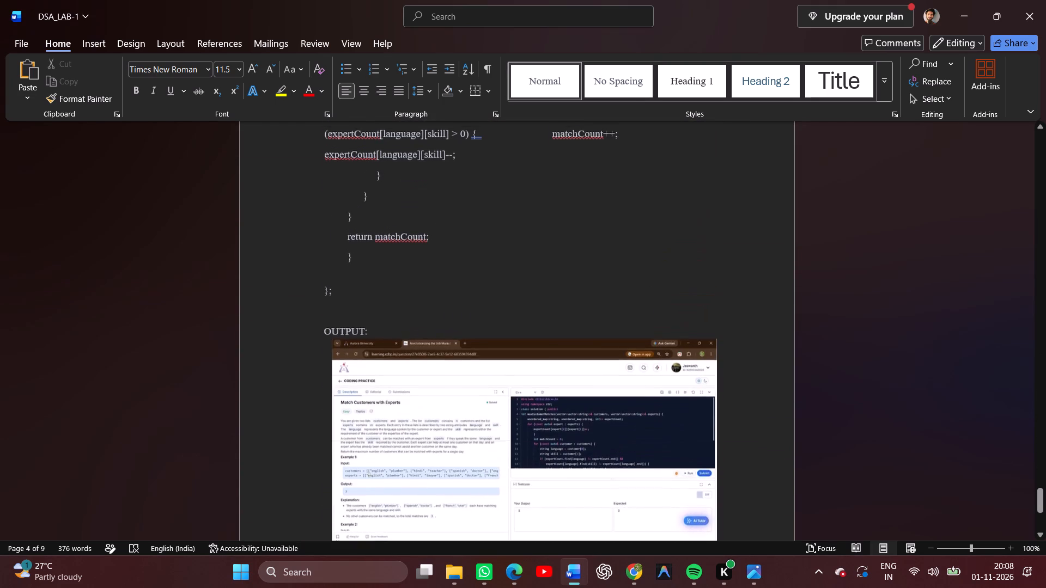
scroll(543, 348, "up", 1)
scroll(543, 348, "down", 1)
scroll(543, 348, "up", 1)
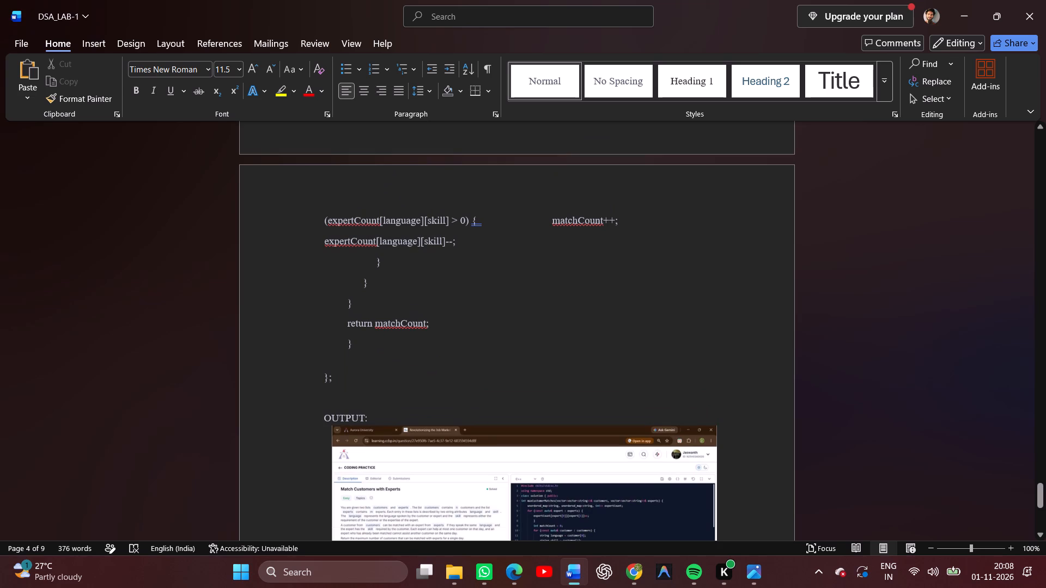
left_click(546, 217)
key("Return")
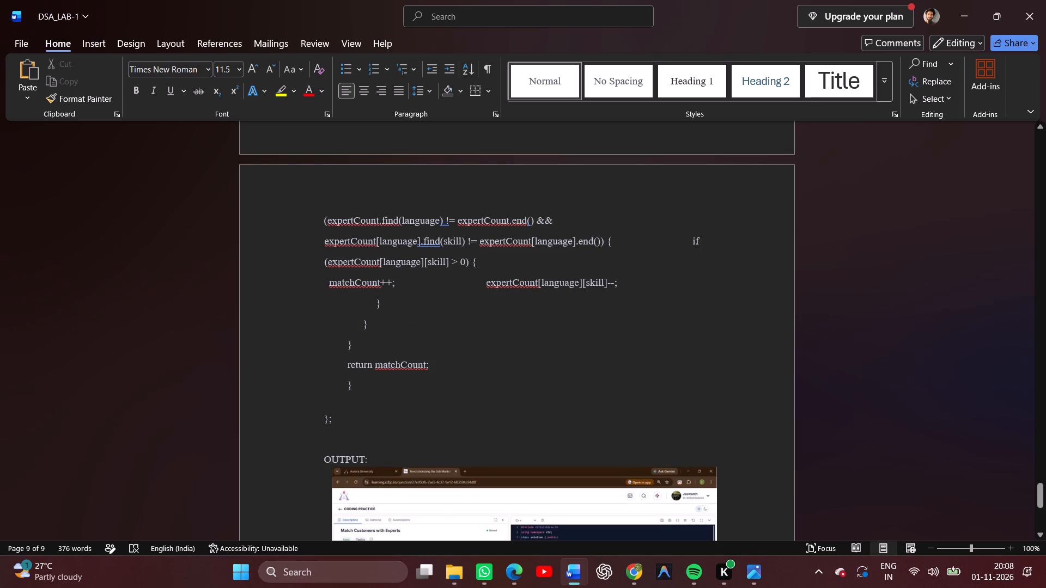
Split the start of the maxCustomerMatches function so the expertCount declaration, the experts loop header and its body each begin on a new line.
scroll(524, 254, "up", 2)
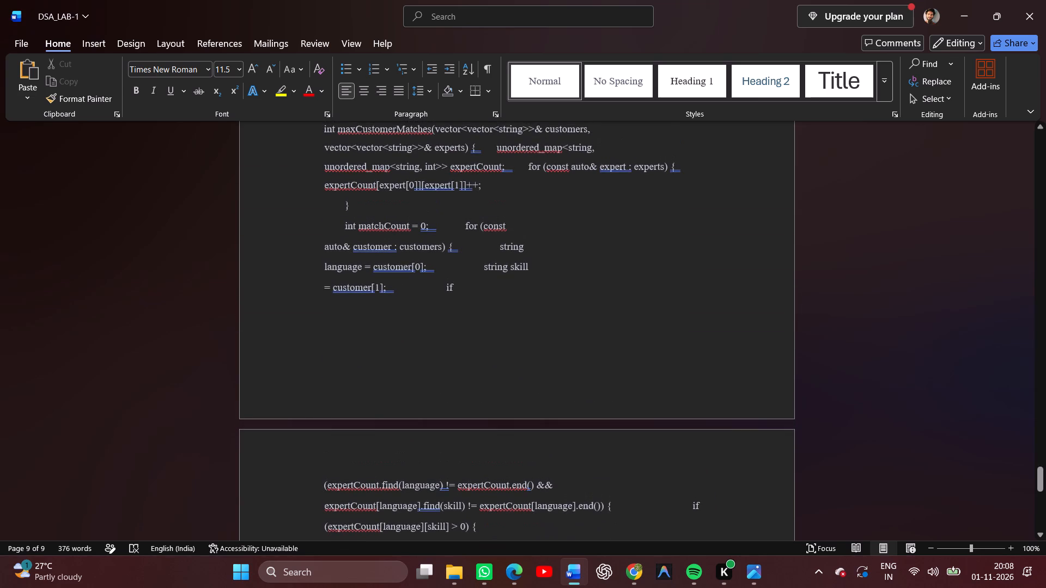
scroll(482, 269, "up", 2)
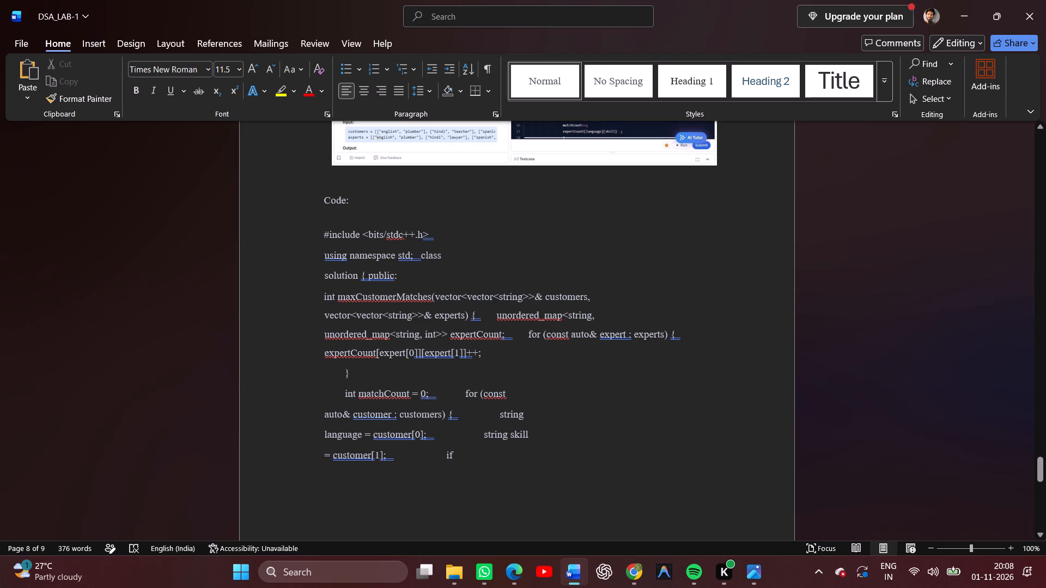
left_click(484, 320)
key("Return")
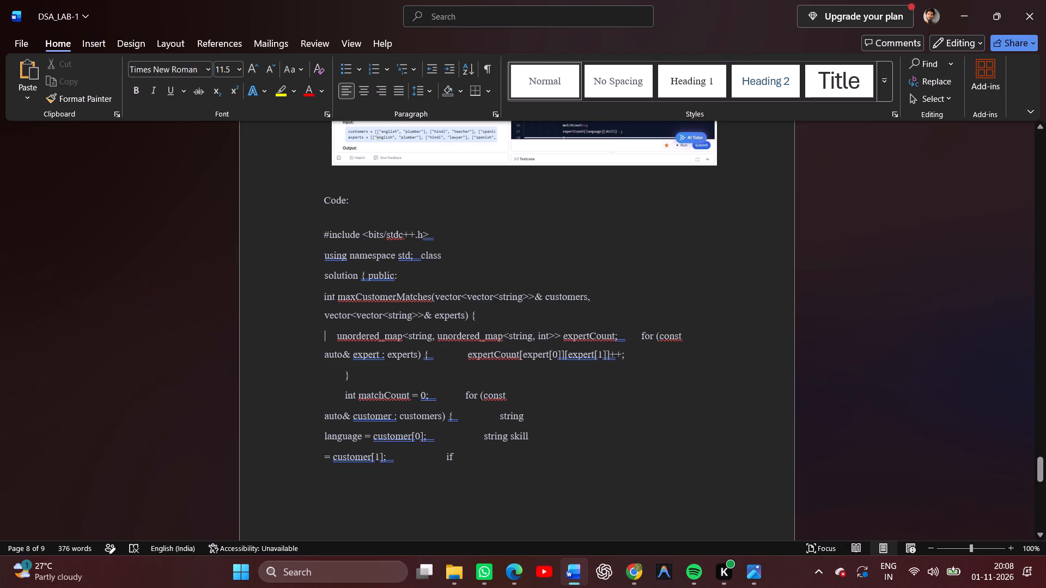
left_click(627, 336)
key("Return")
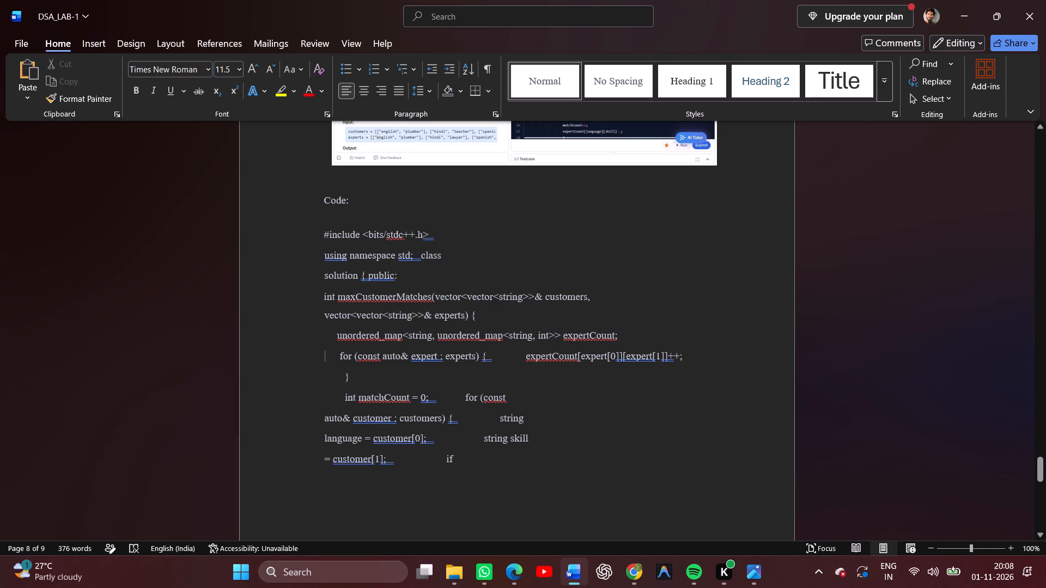
left_click(508, 356)
key("Return")
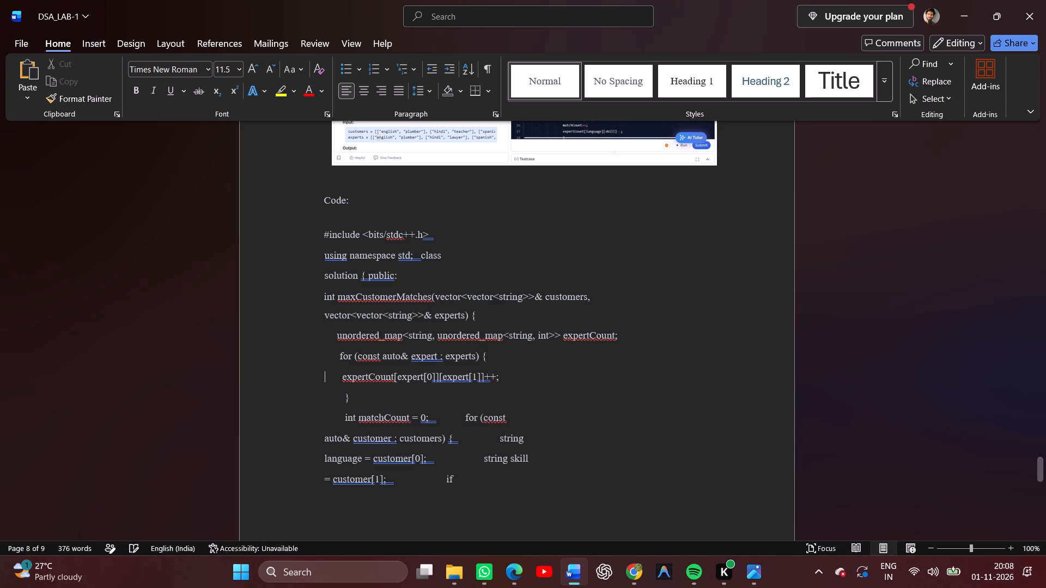
Start new lines before the customers for loop and before the if that follows the string skill assignment.
left_click(460, 415)
key("Return")
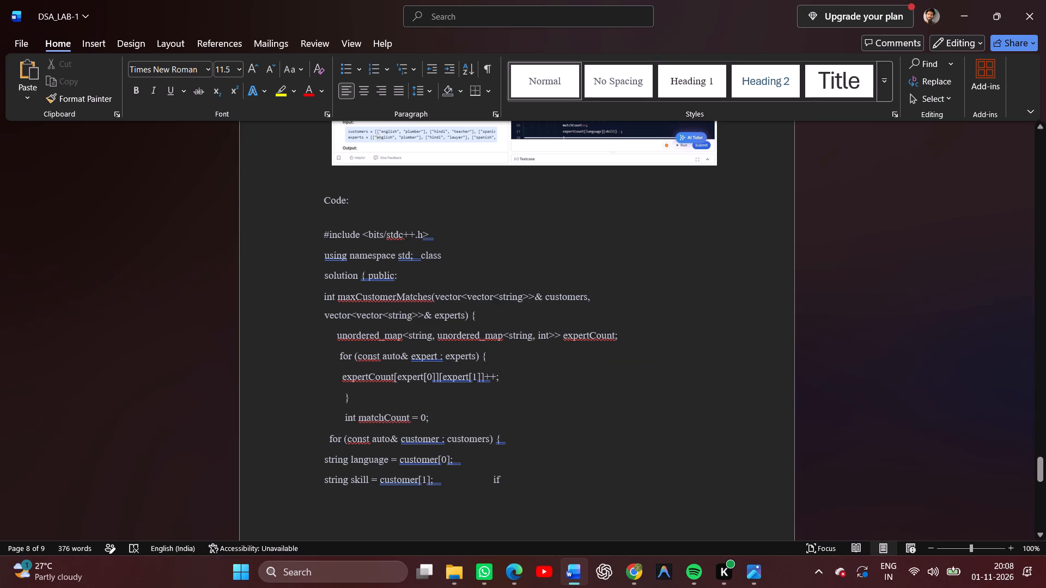
left_click(480, 480)
key("Return")
Move the expertCount[language][skill]-- statement onto its own line below matchCount++.
scroll(480, 480, "down", 1)
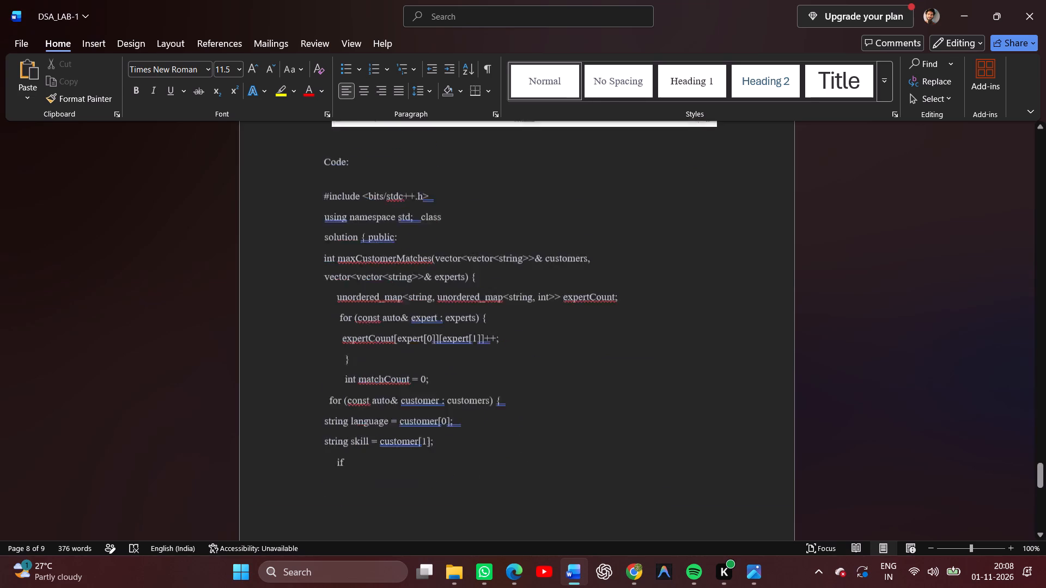
scroll(480, 480, "down", 1)
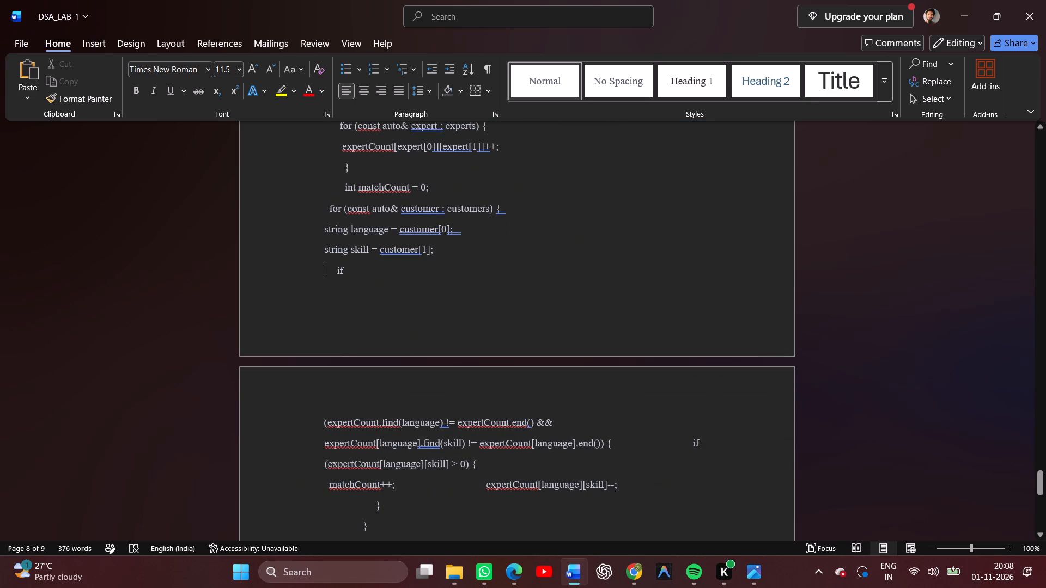
left_click(484, 482)
key("Return")
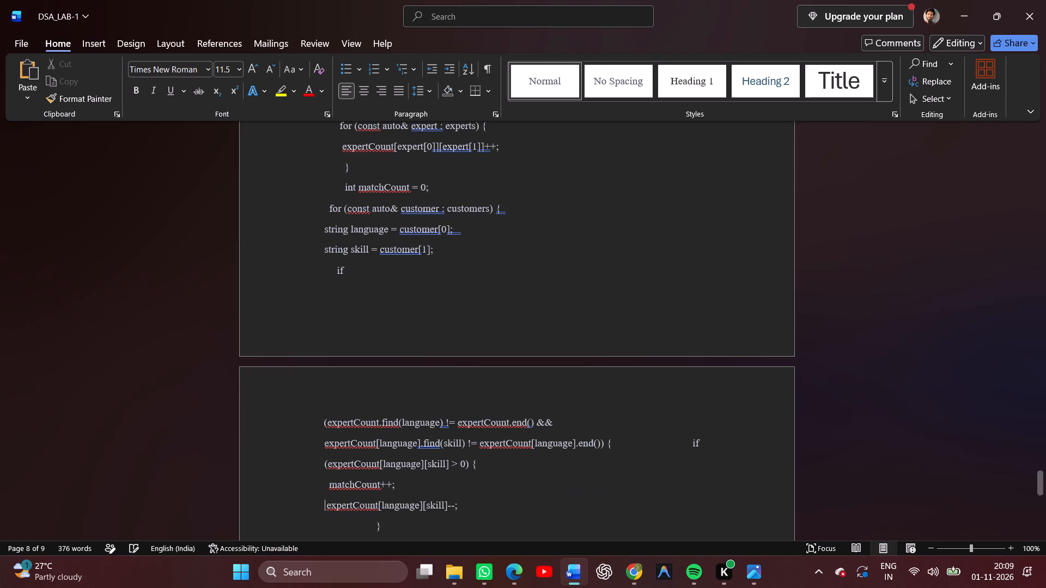
Put the class solution declaration on a new line below using namespace std in the Match Customers with Experts code.
scroll(484, 482, "down", 1)
scroll(504, 403, "up", 1)
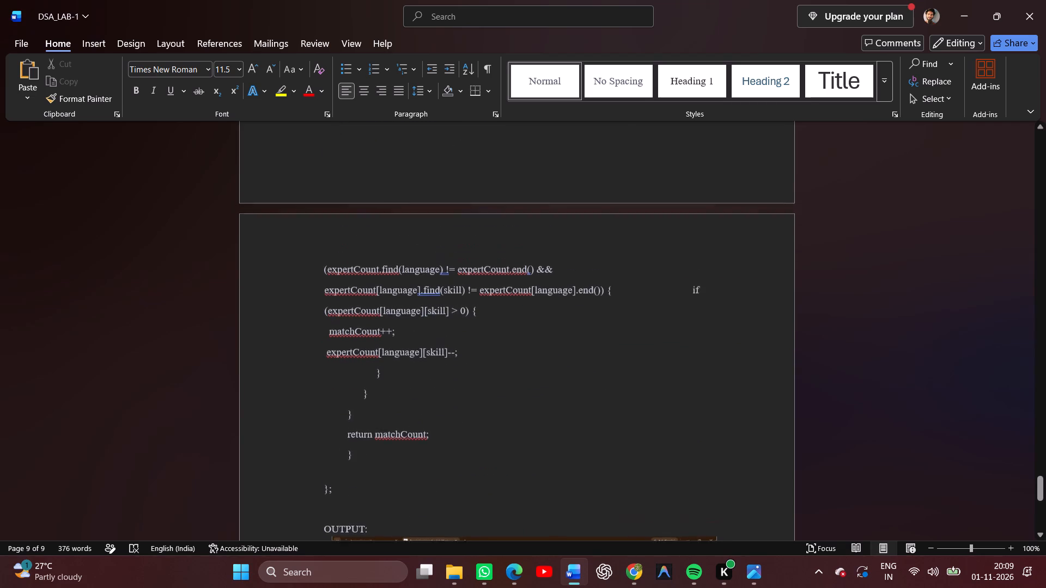
scroll(504, 403, "up", 3)
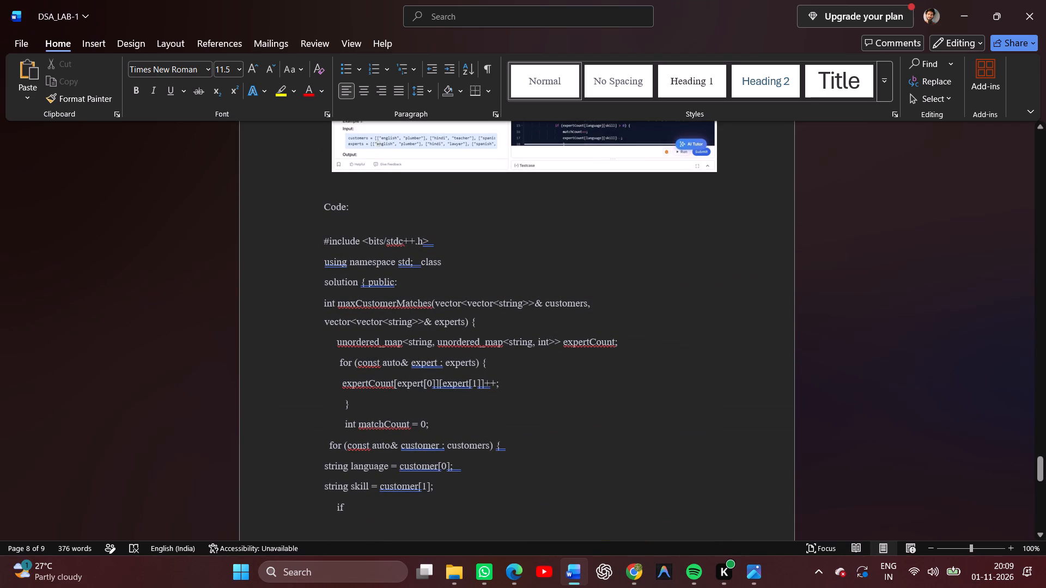
left_click(418, 265)
key("Return")
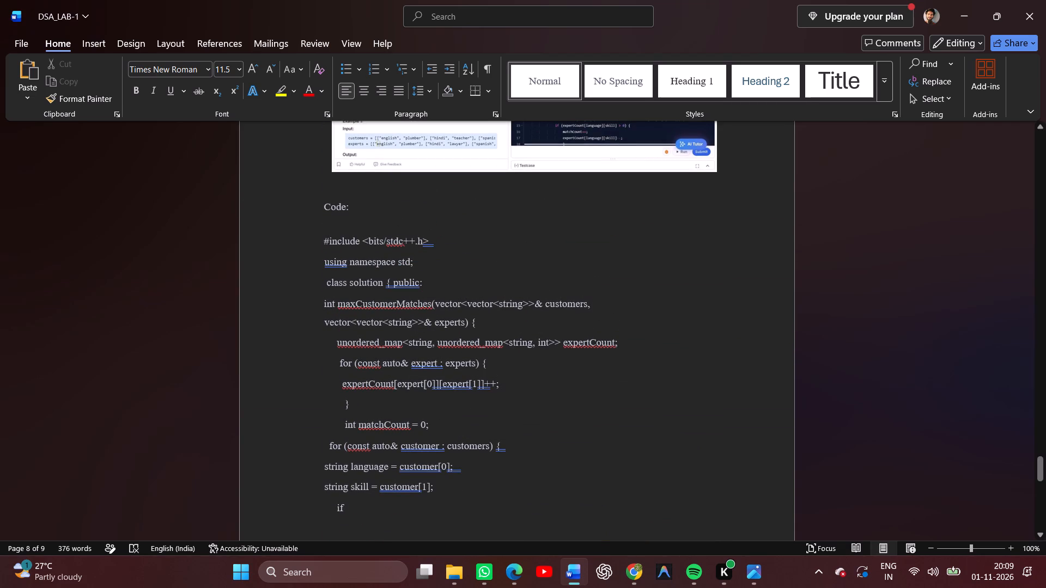
Review the Match Customers with Experts heading and the problem screenshot above its code.
scroll(451, 285, "up", 1)
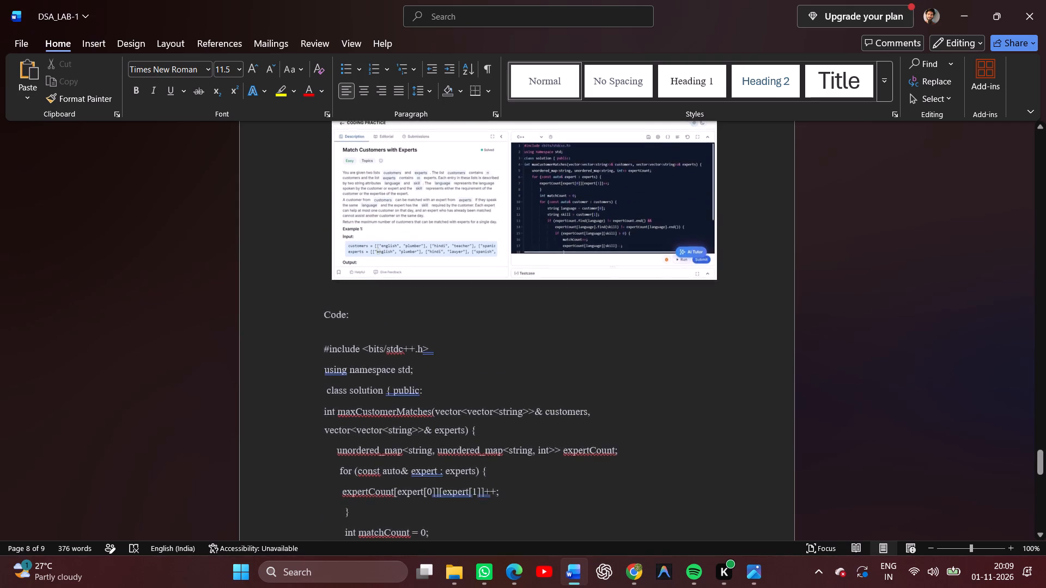
scroll(451, 285, "up", 2)
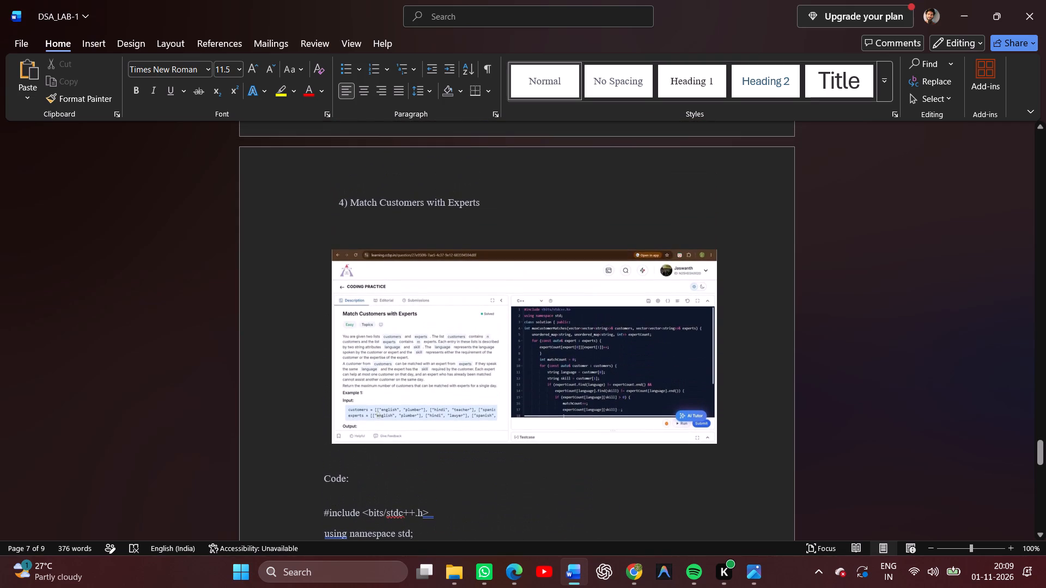
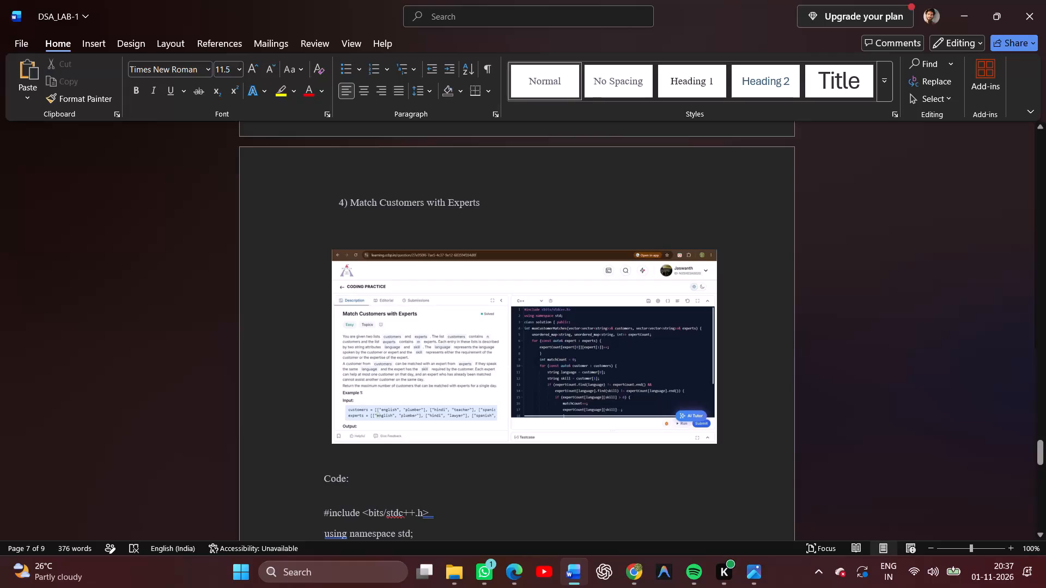
Make the heading "4) Match Customers with Experts" bold and set its font size to 12.
left_click_drag(483, 202, 343, 206)
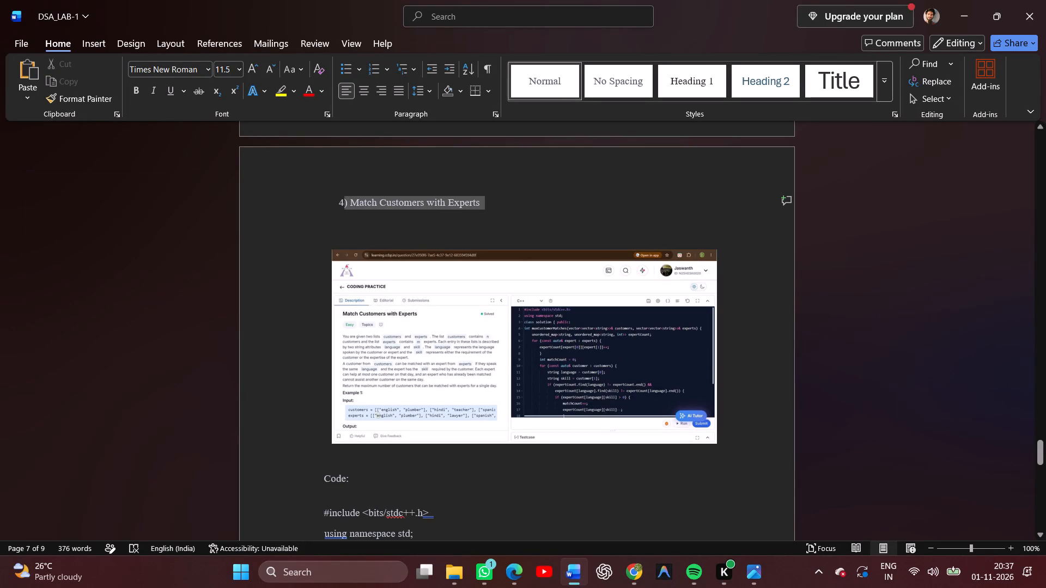
left_click_drag(343, 206, 335, 207)
left_click(350, 179)
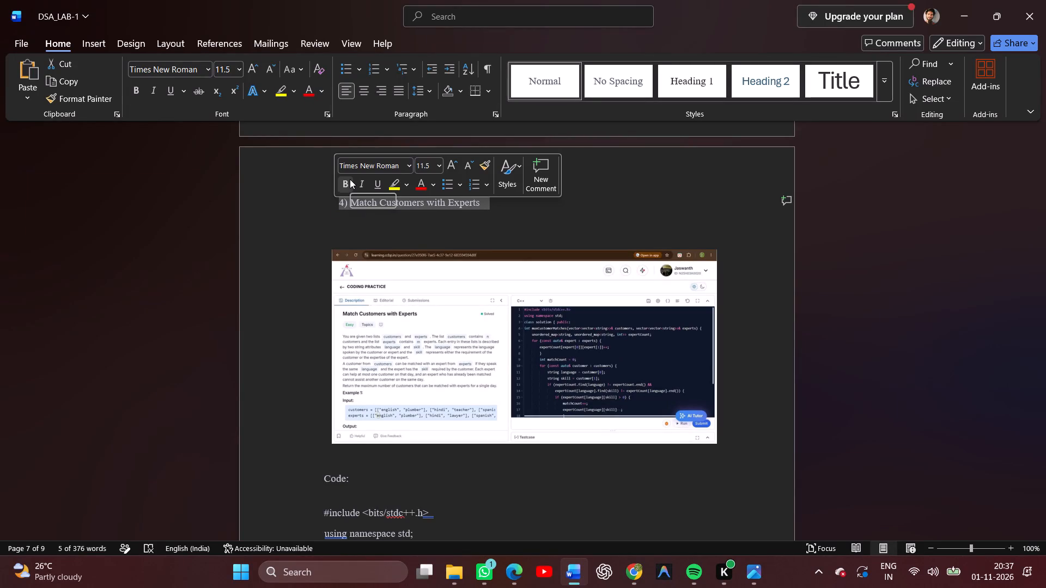
left_click(439, 168)
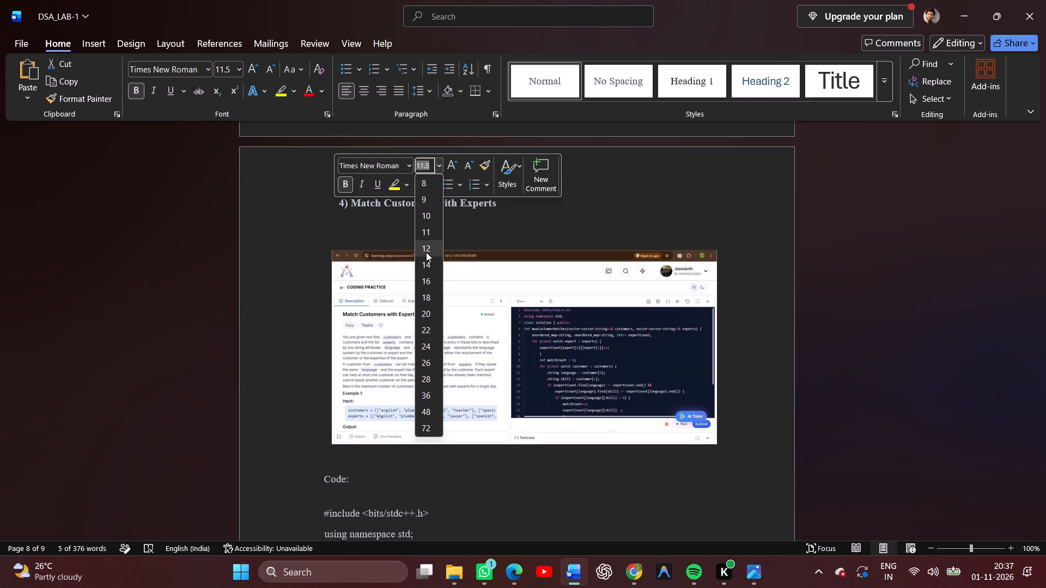
left_click(426, 252)
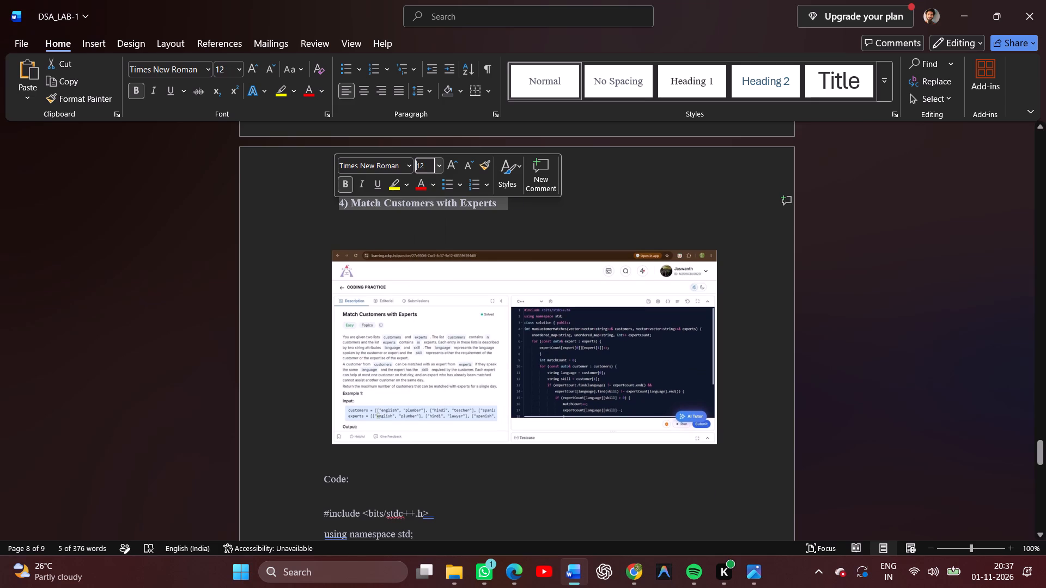
Make the heading "3) Max Pair Sum in Subarrays" bold and set its font size to 14.
scroll(433, 365, "down", 10)
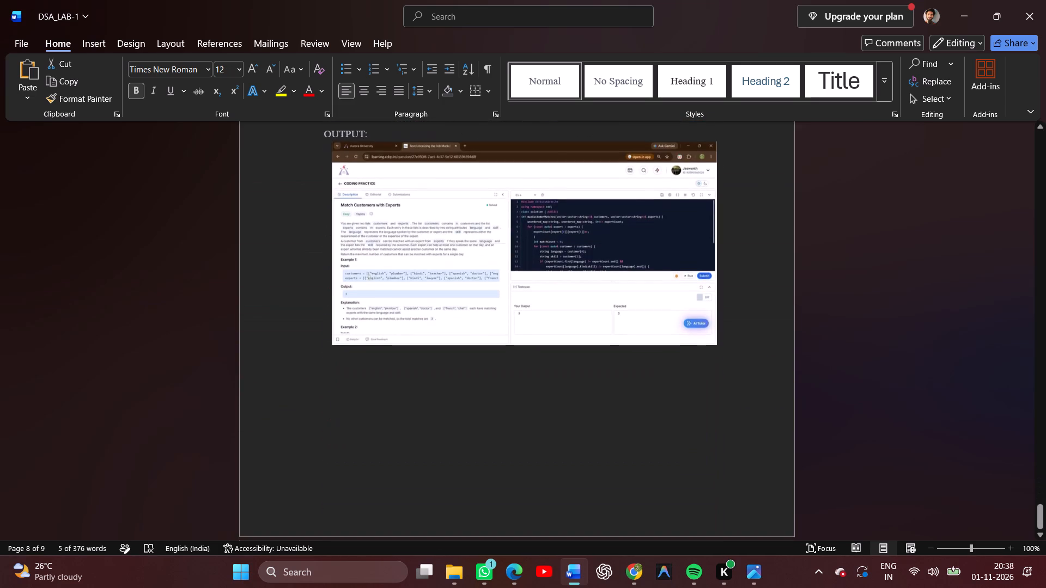
scroll(433, 365, "down", 4)
scroll(433, 365, "up", 1)
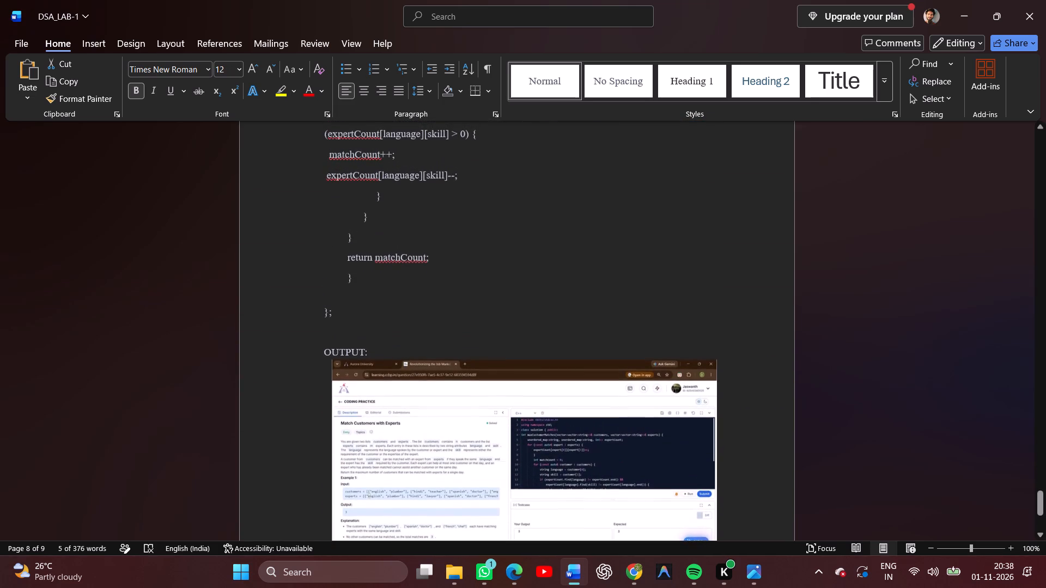
scroll(409, 343, "up", 6)
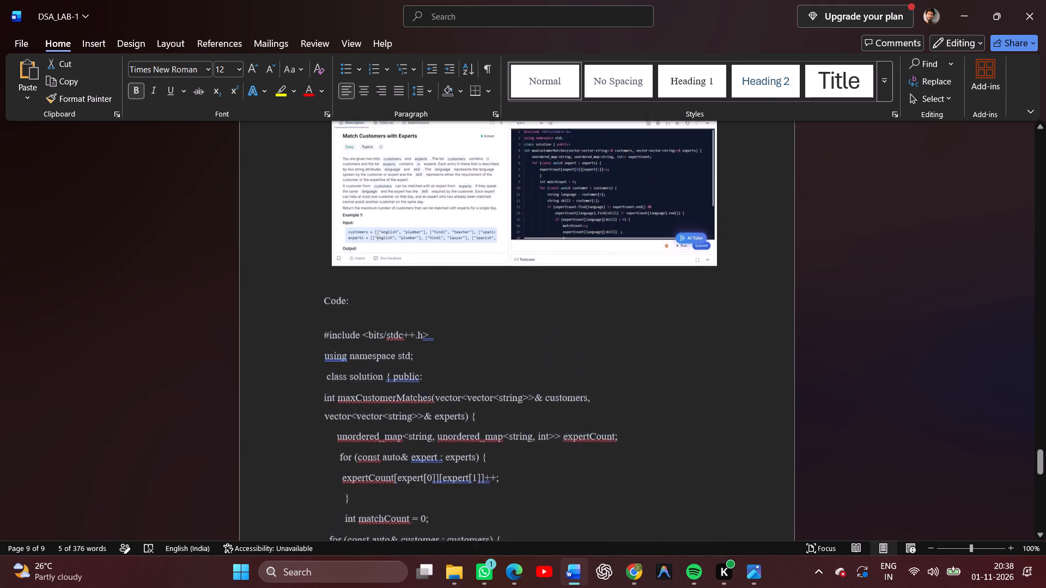
scroll(409, 343, "up", 5)
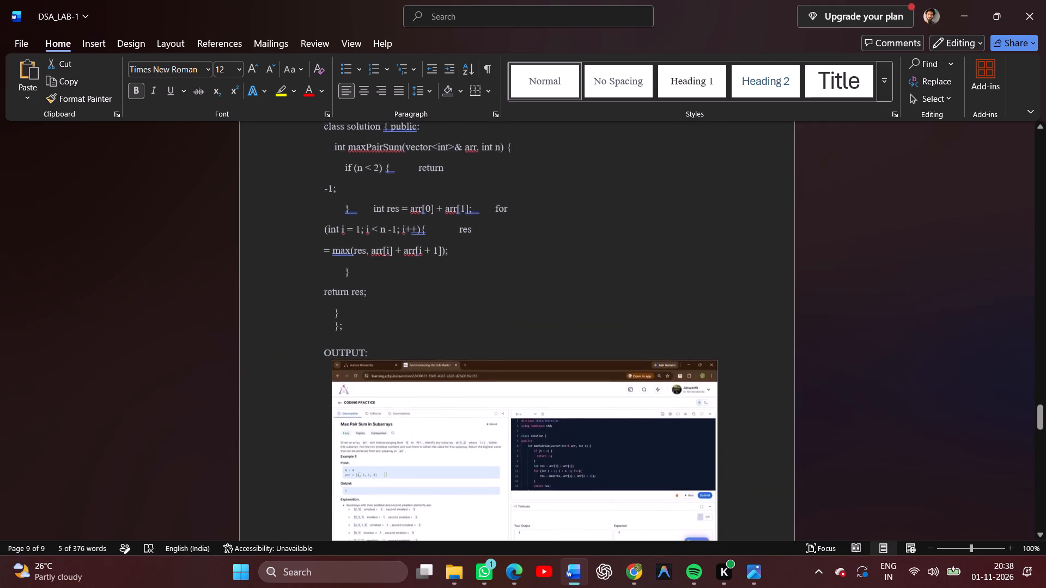
scroll(409, 343, "up", 5)
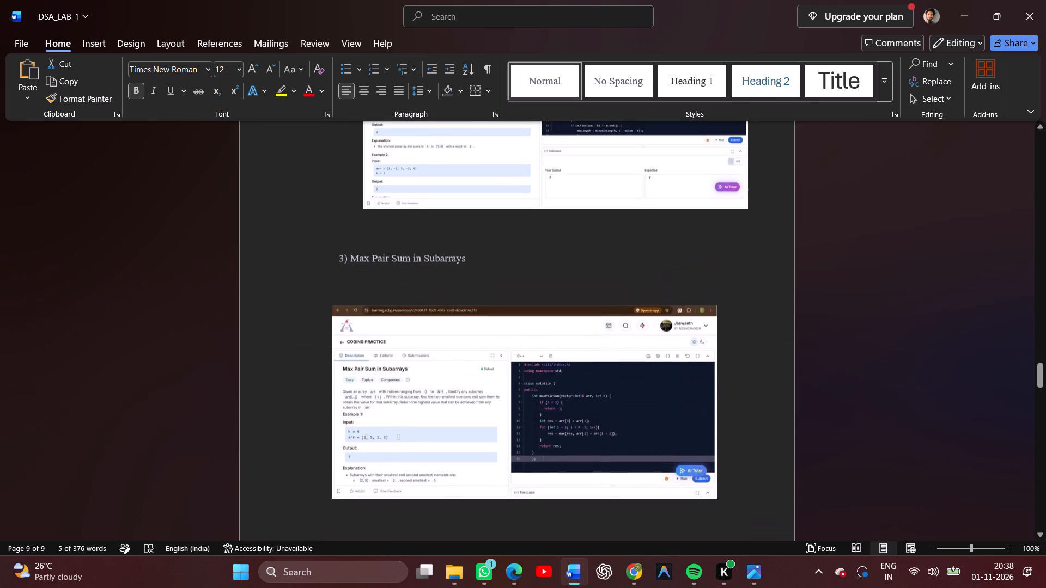
left_click_drag(473, 266, 335, 269)
left_click(342, 249)
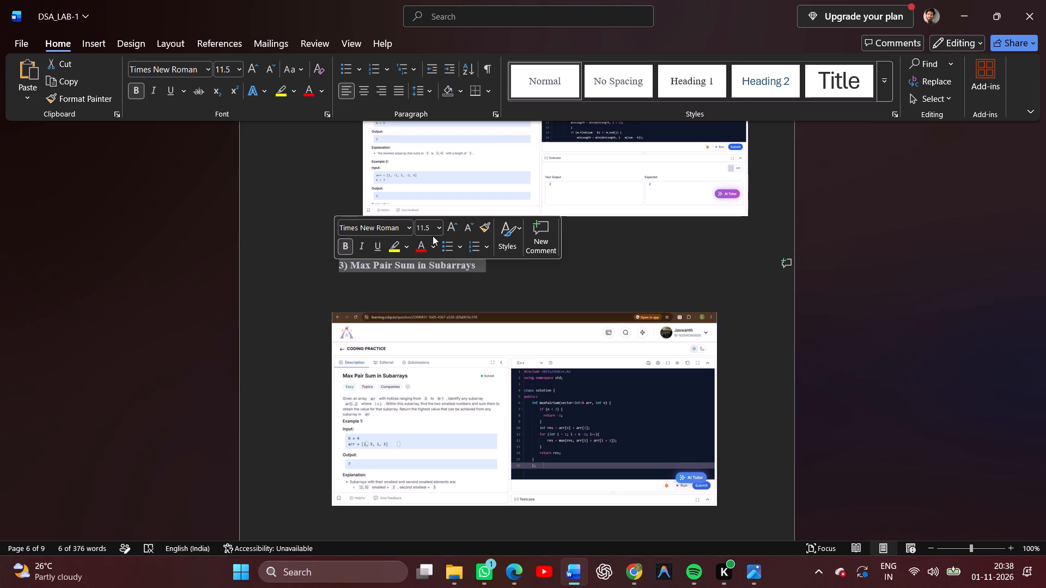
left_click(435, 226)
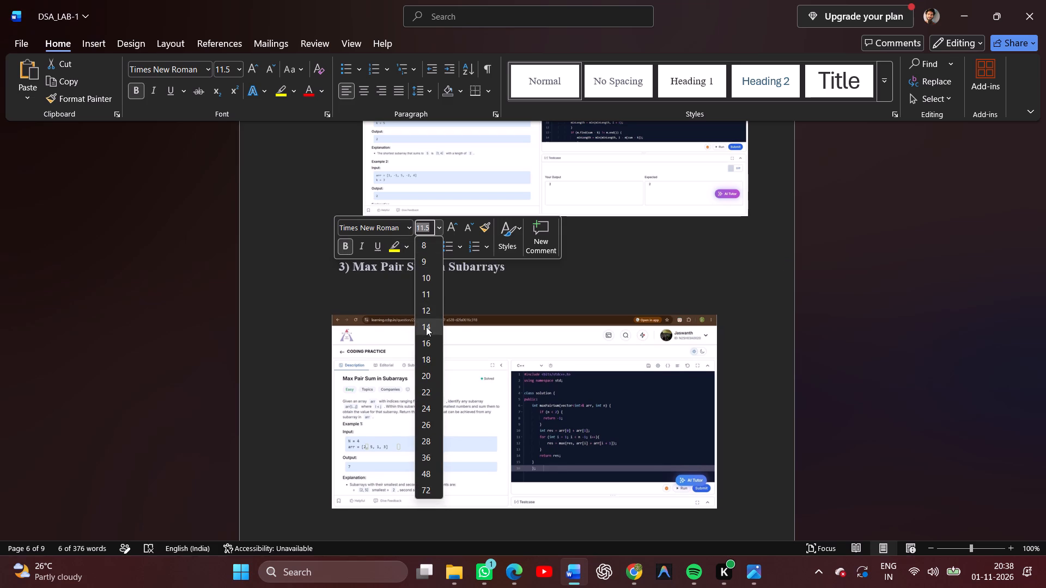
left_click(426, 327)
Set the font size of the "4) Match Customers with Experts" heading to 14.
scroll(426, 327, "down", 3)
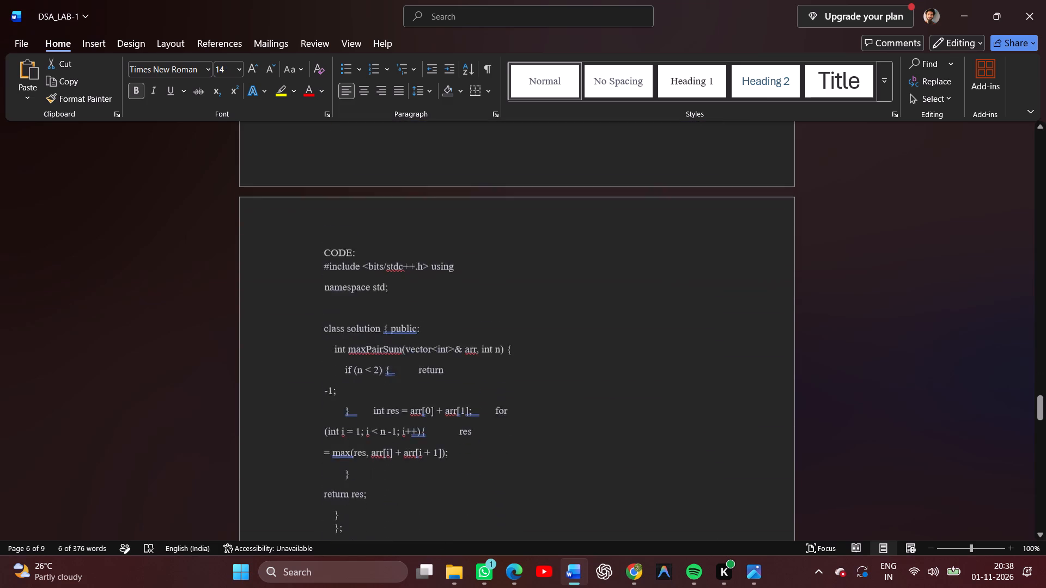
scroll(426, 327, "down", 5)
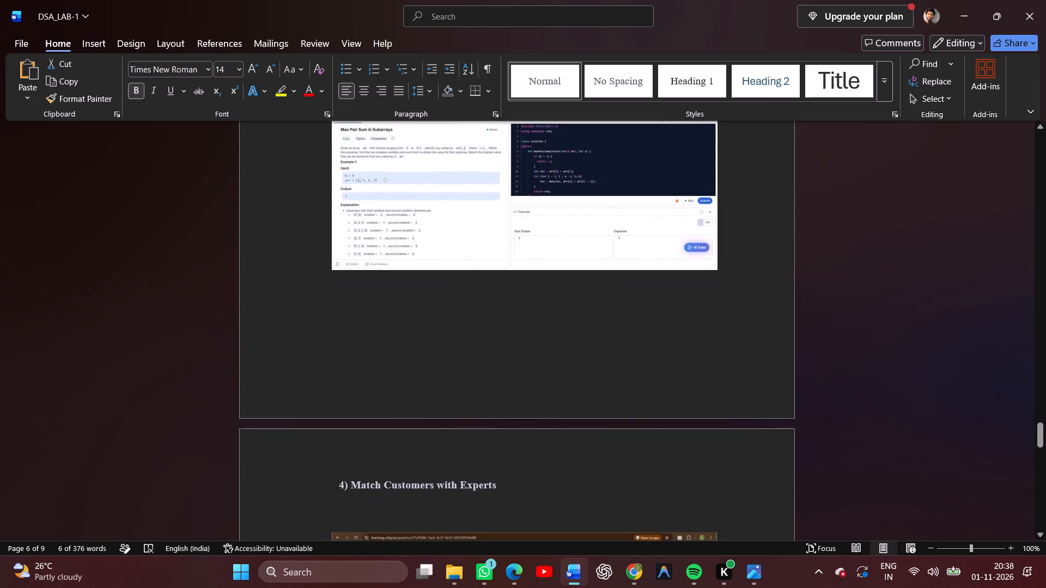
left_click(501, 491)
left_click_drag(501, 491, 344, 496)
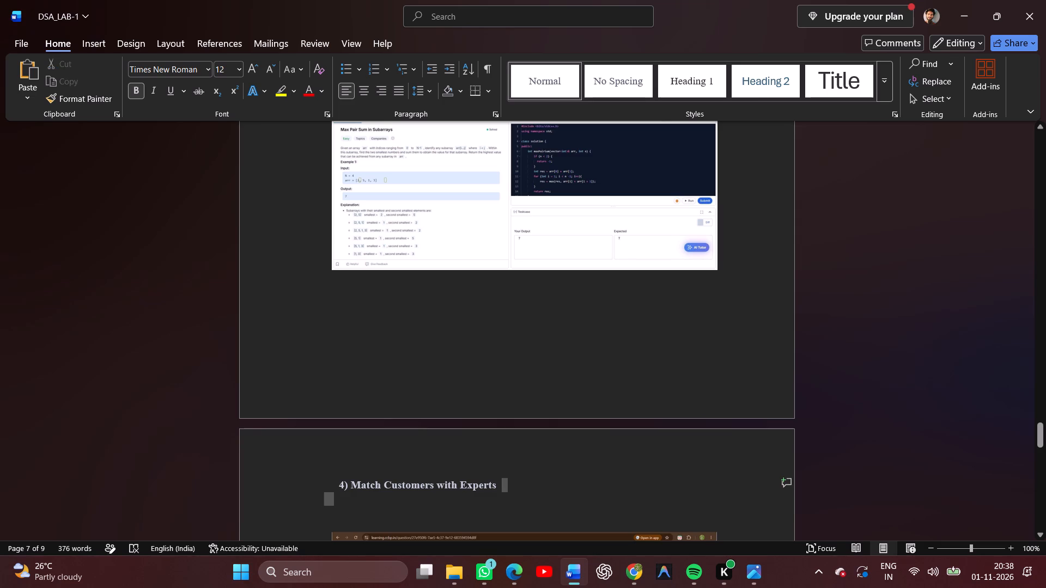
left_click_drag(344, 496, 335, 483)
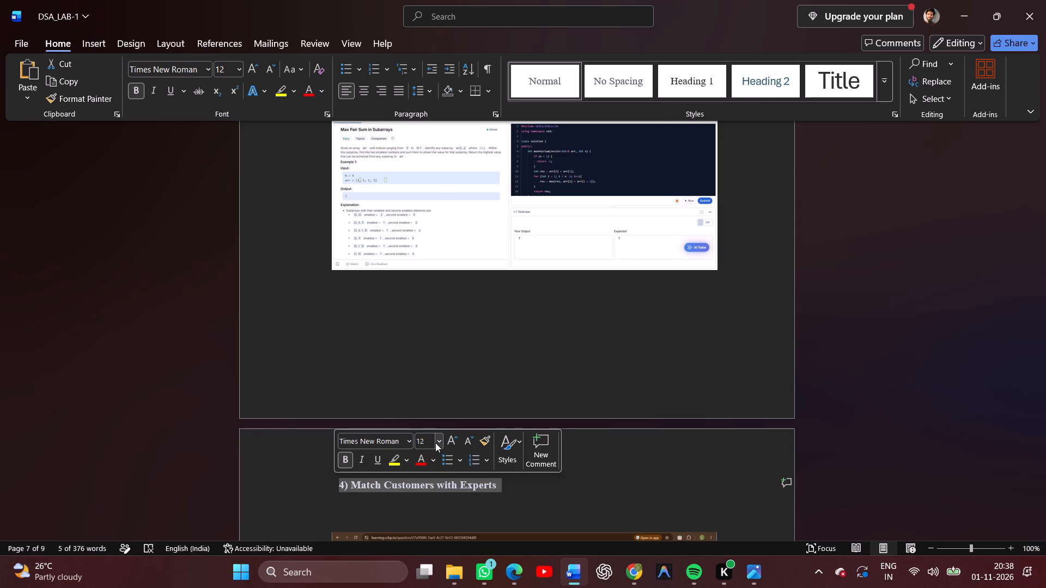
left_click(435, 443)
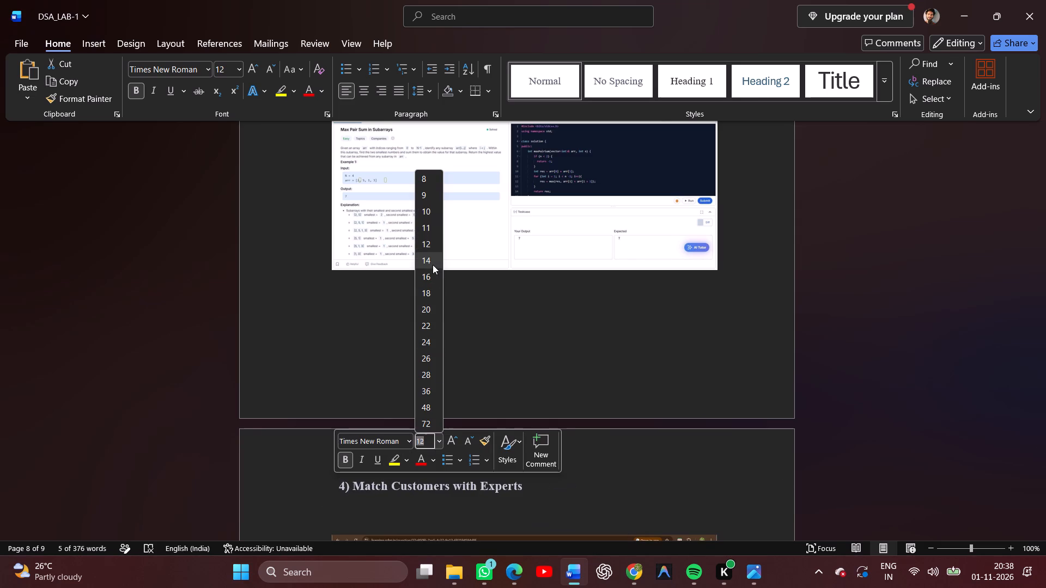
left_click(433, 265)
left_click(470, 357)
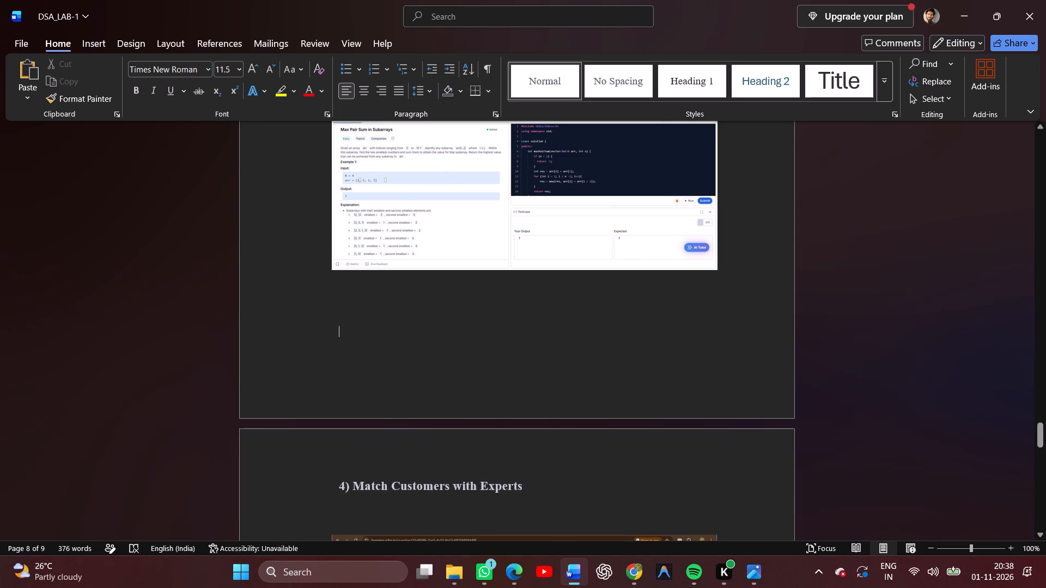
Make the heading "2) Shortest Subarray with Sum K" bold and set its font size to 14.
scroll(470, 357, "down", 2)
scroll(470, 357, "up", 2)
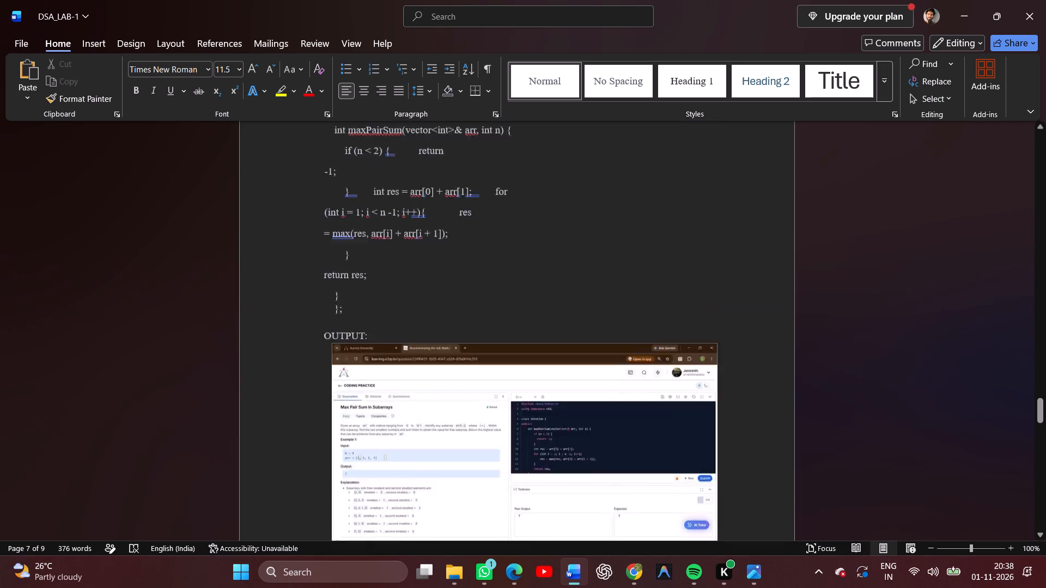
scroll(470, 357, "up", 7)
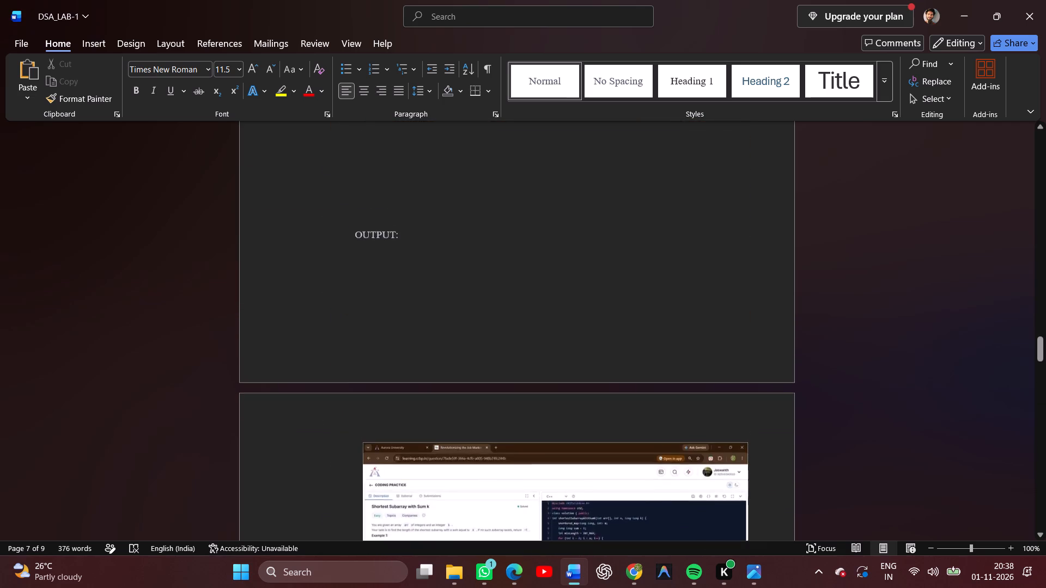
scroll(470, 357, "up", 5)
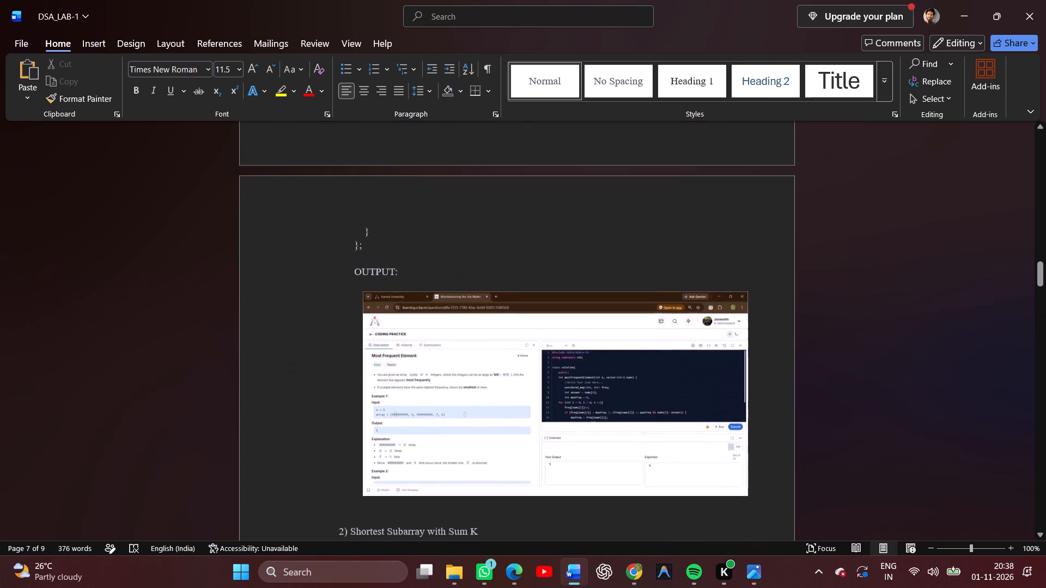
scroll(470, 357, "down", 1)
left_click_drag(490, 499, 480, 499)
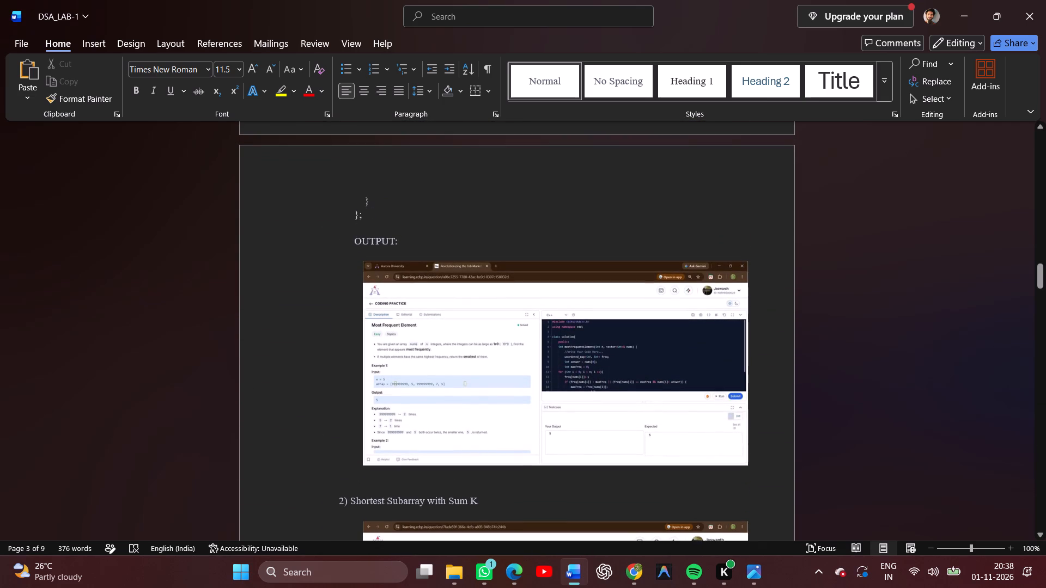
left_click_drag(480, 499, 338, 501)
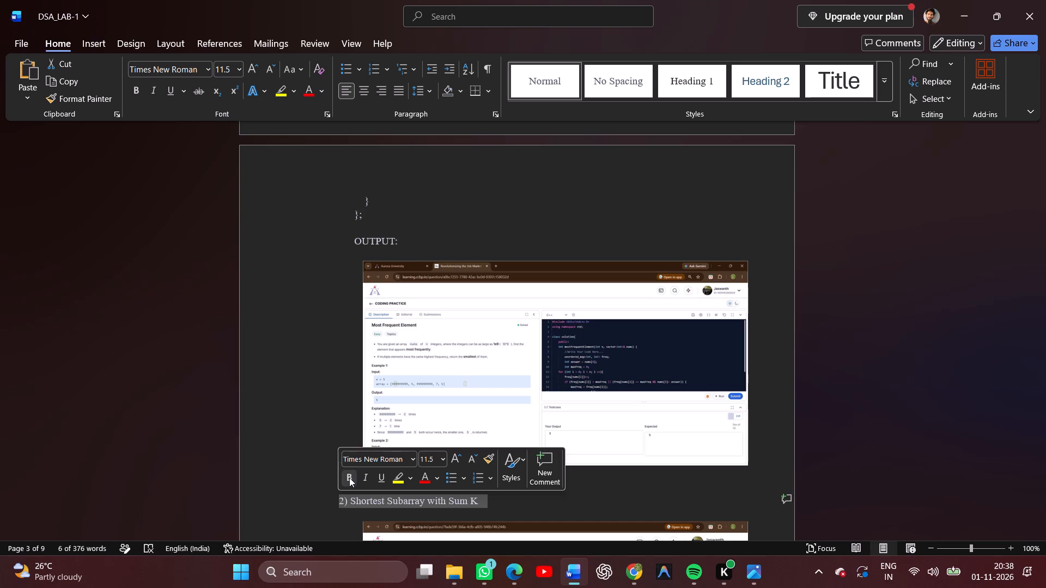
left_click(348, 479)
left_click(441, 459)
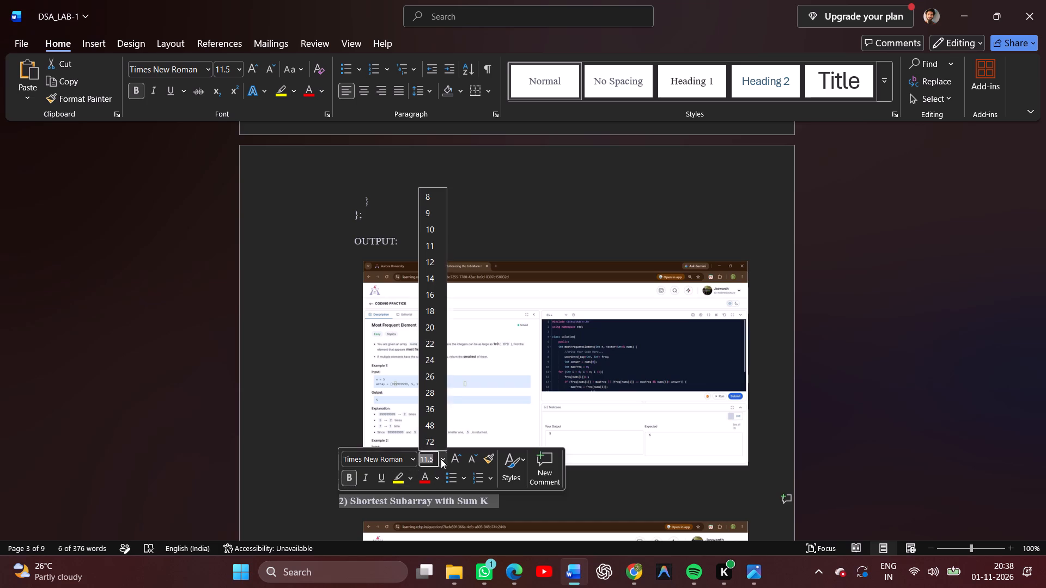
left_click(428, 278)
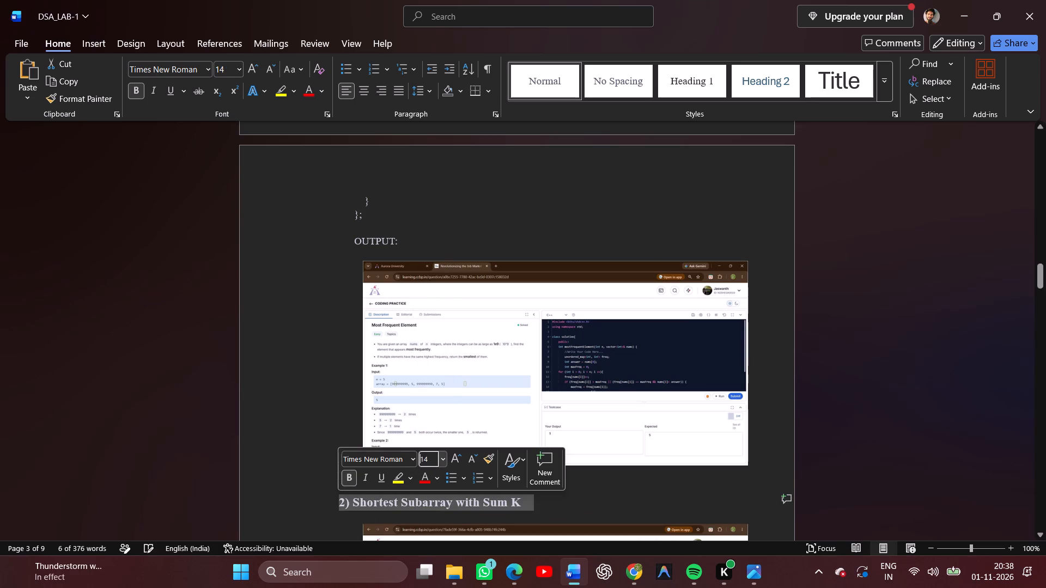
left_click(470, 250)
Make the heading "1) Most Frequent Element" bold and set its font size to 14.
scroll(470, 250, "up", 4)
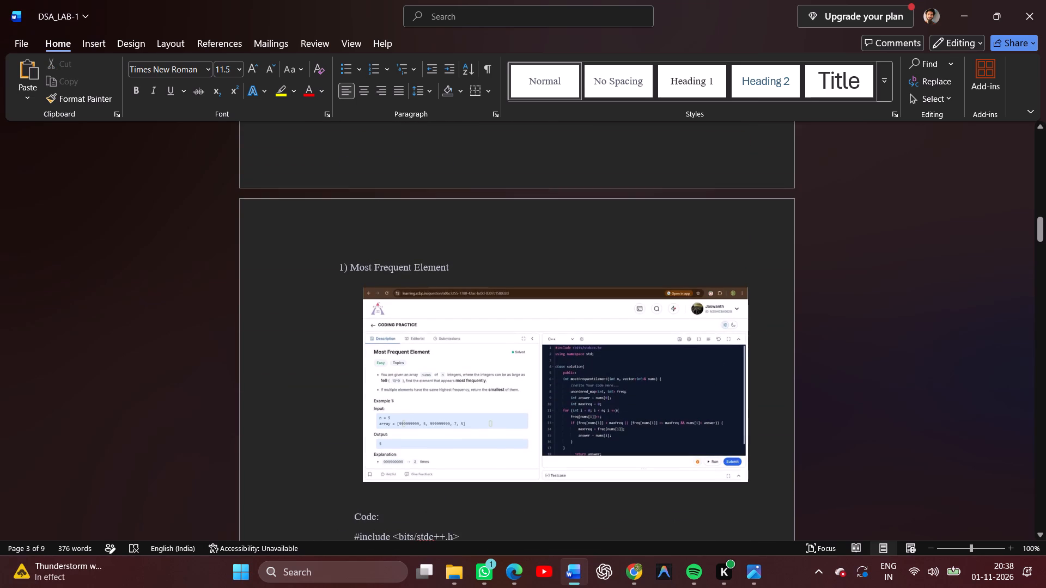
left_click_drag(456, 266, 337, 265)
left_click(348, 243)
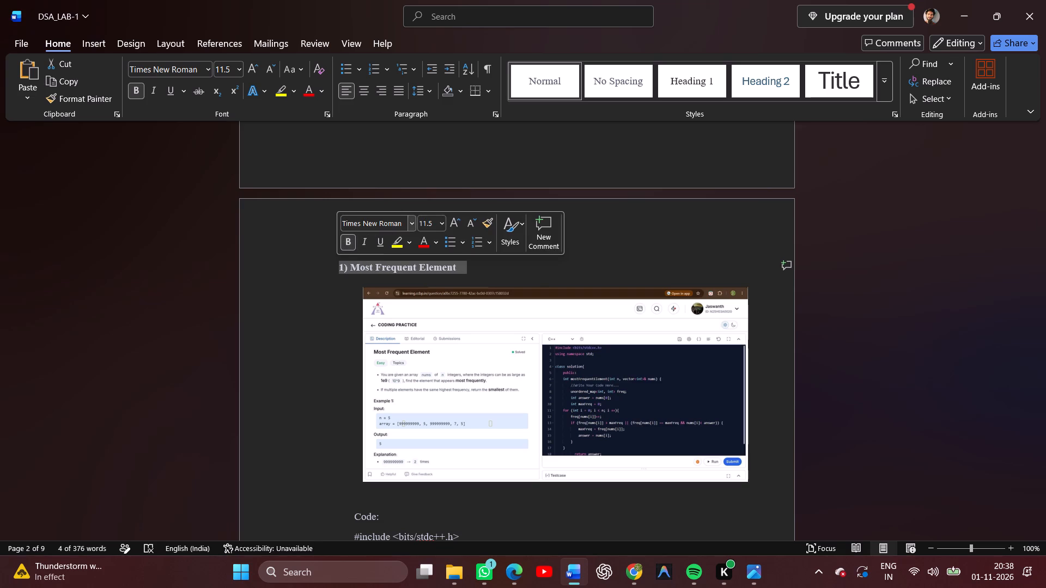
left_click(442, 223)
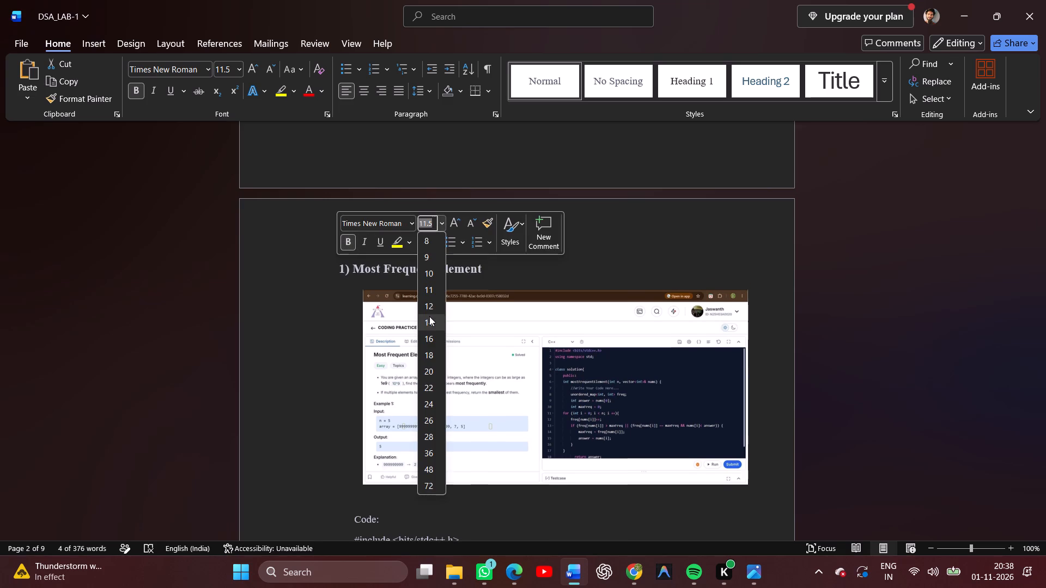
left_click(429, 316)
left_click(556, 283)
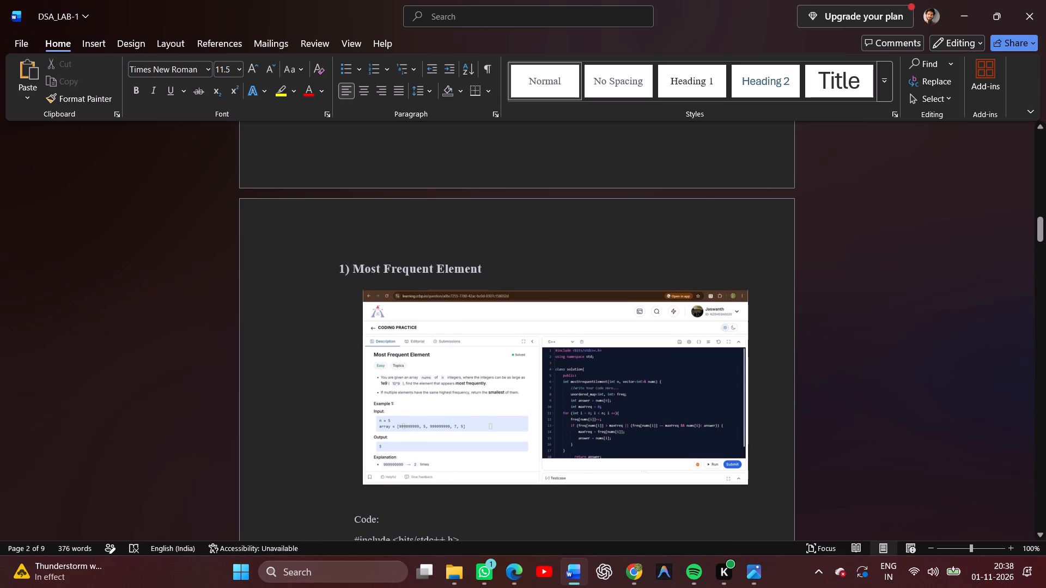
Push the CODE: label below the Shortest Subarray with Sum K problem screenshot onto the next page, directly above its code.
scroll(556, 283, "up", 6)
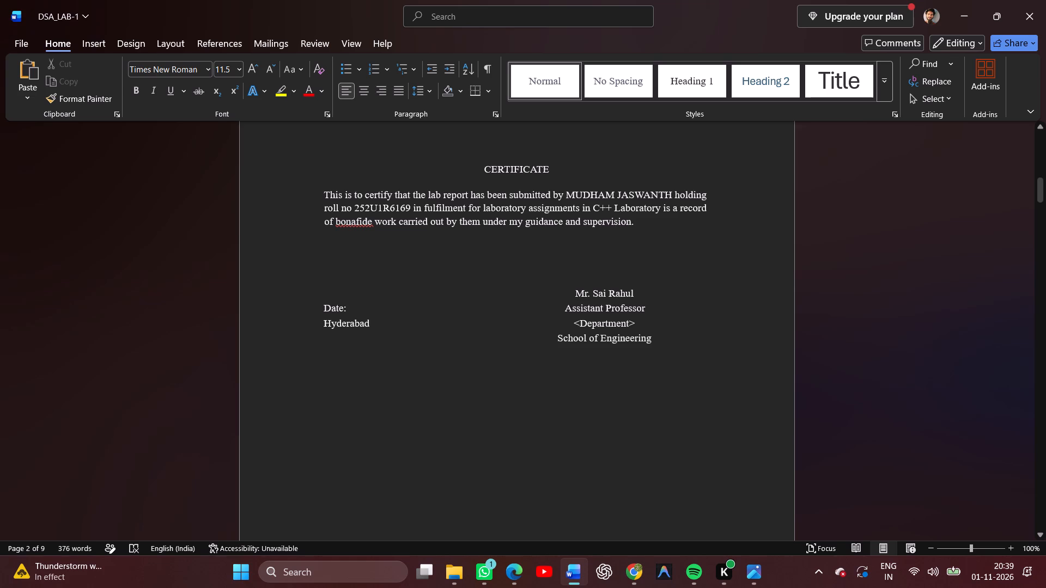
scroll(602, 273, "down", 1)
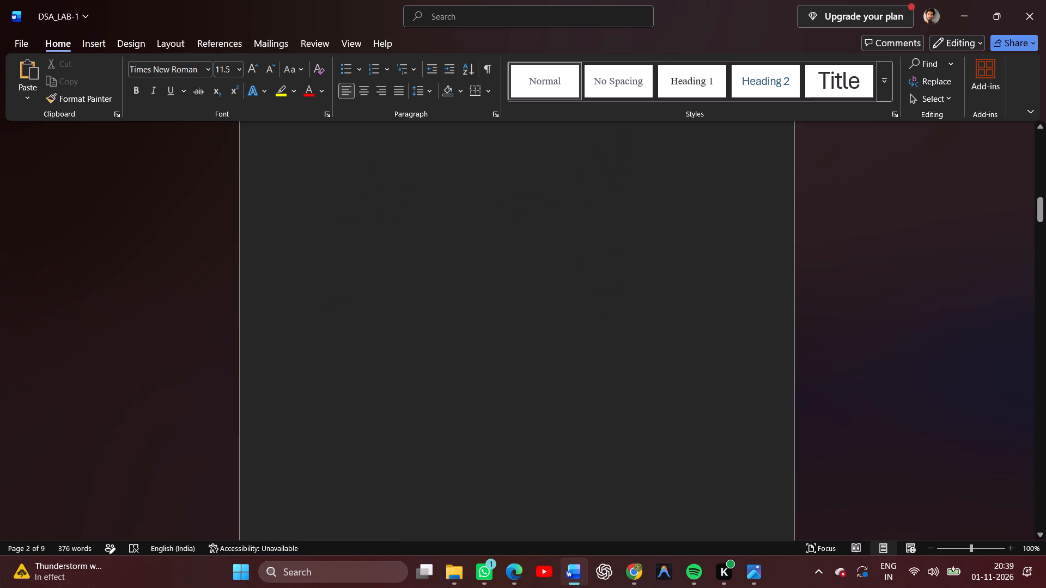
scroll(602, 273, "down", 4)
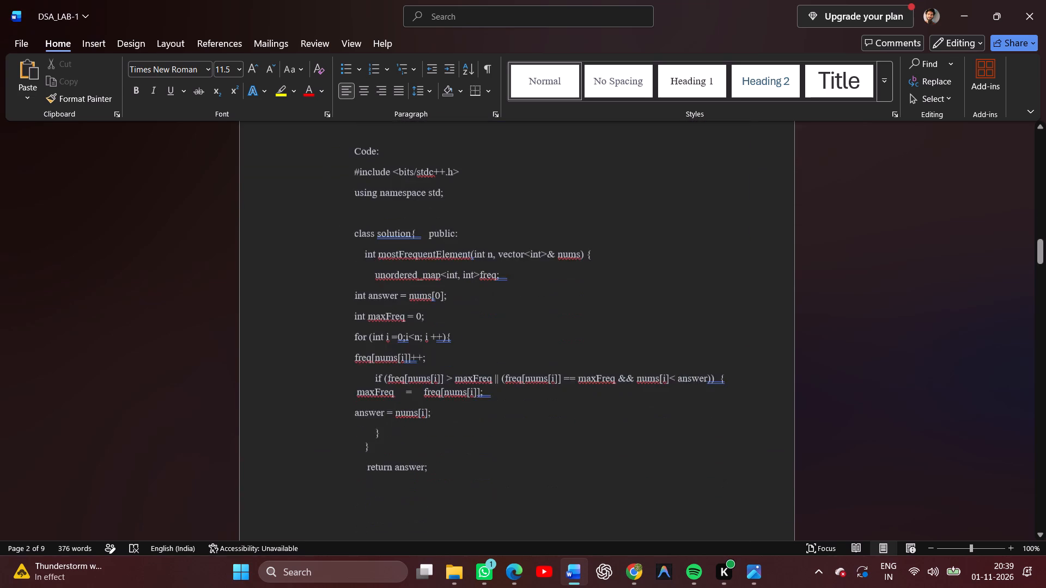
scroll(602, 273, "down", 6)
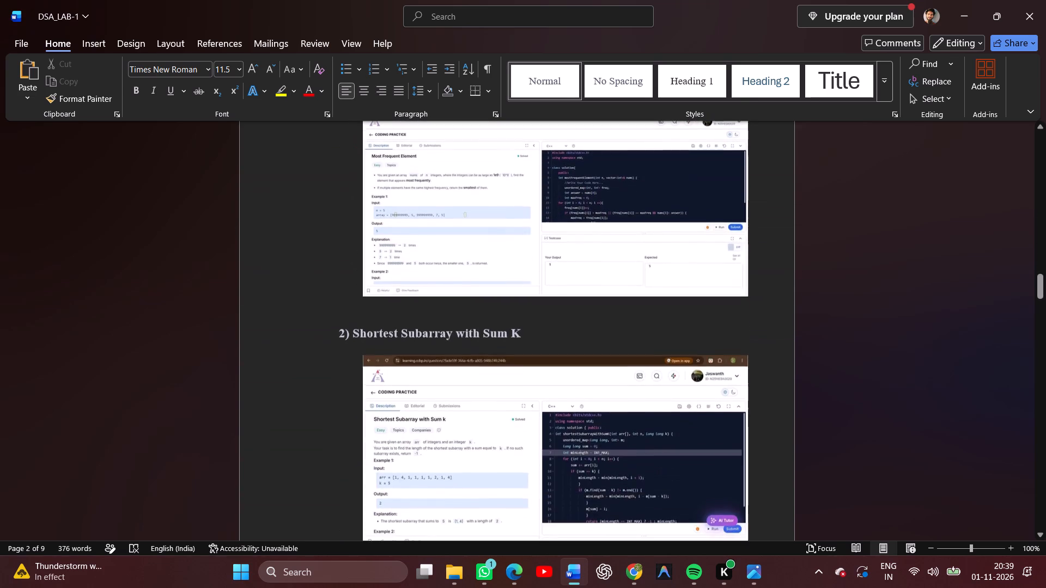
scroll(602, 273, "down", 2)
left_click(355, 347)
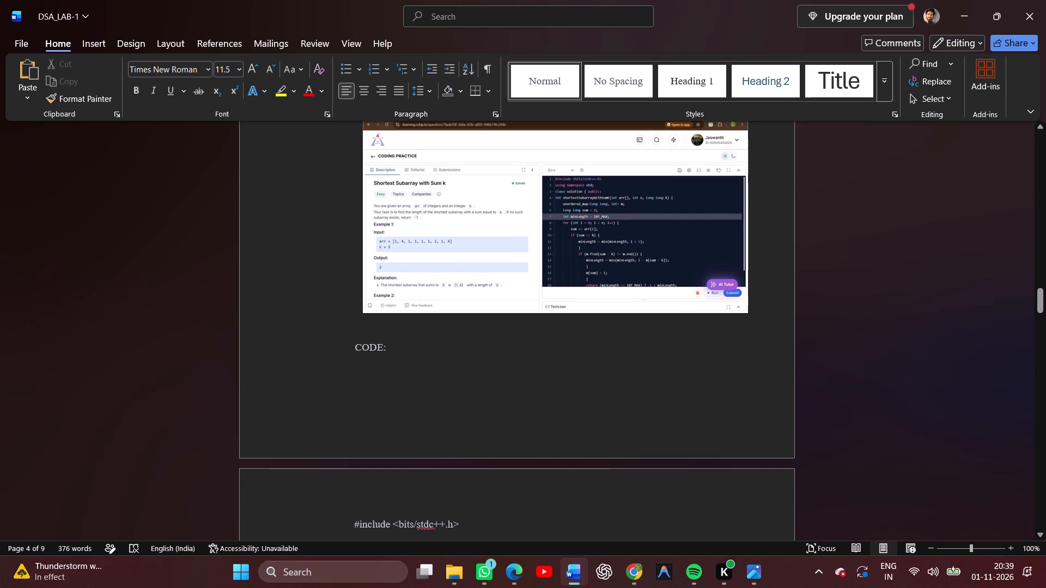
key("Return")
key("Return")
Push the OUTPUT: label of the Shortest Subarray with Sum K problem onto the next page, directly above its output screenshot.
scroll(355, 347, "down", 1)
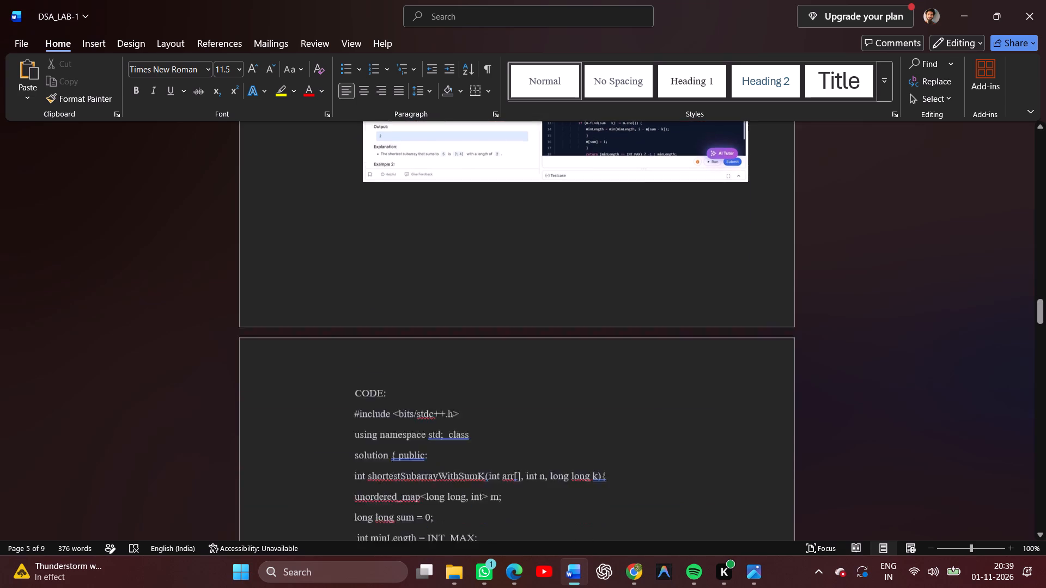
scroll(355, 347, "down", 4)
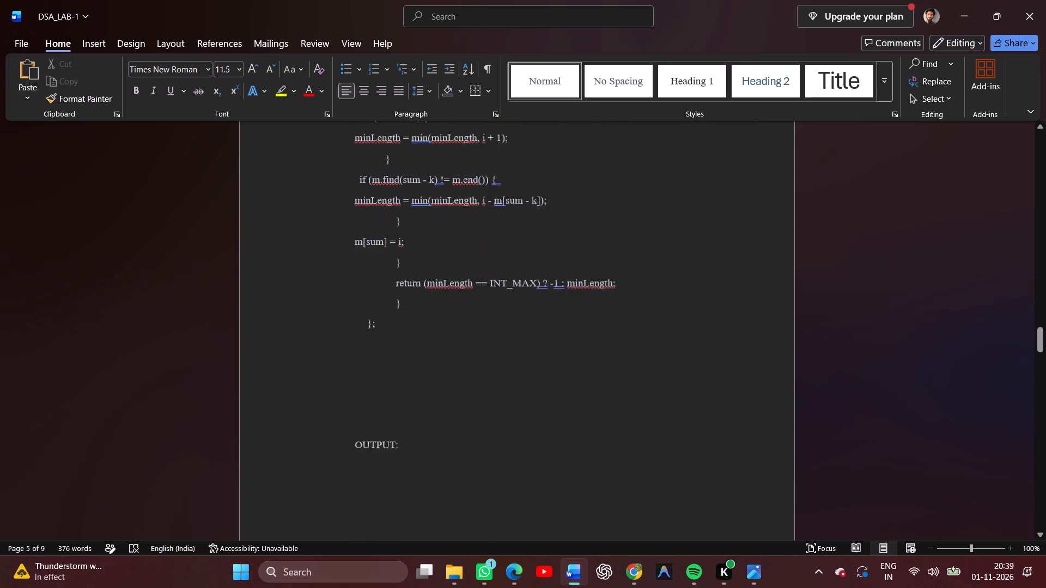
scroll(355, 347, "down", 2)
left_click(349, 258)
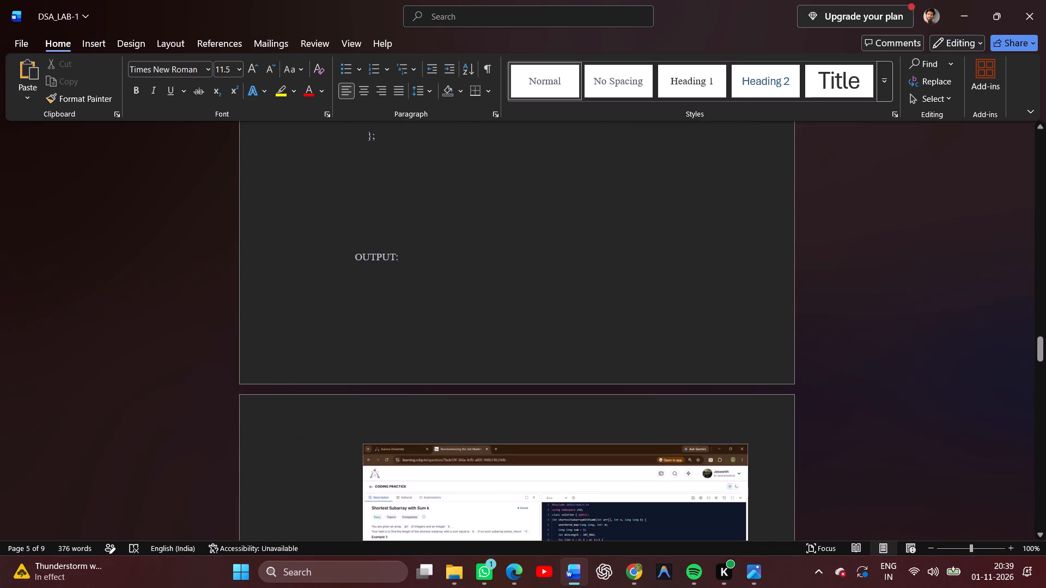
key("Return")
key("Return")
key("Return")
key("Return")
Review the remaining pages of the report, checking the layout of the Max Pair Sum and Match Customers with Experts sections.
scroll(349, 258, "down", 1)
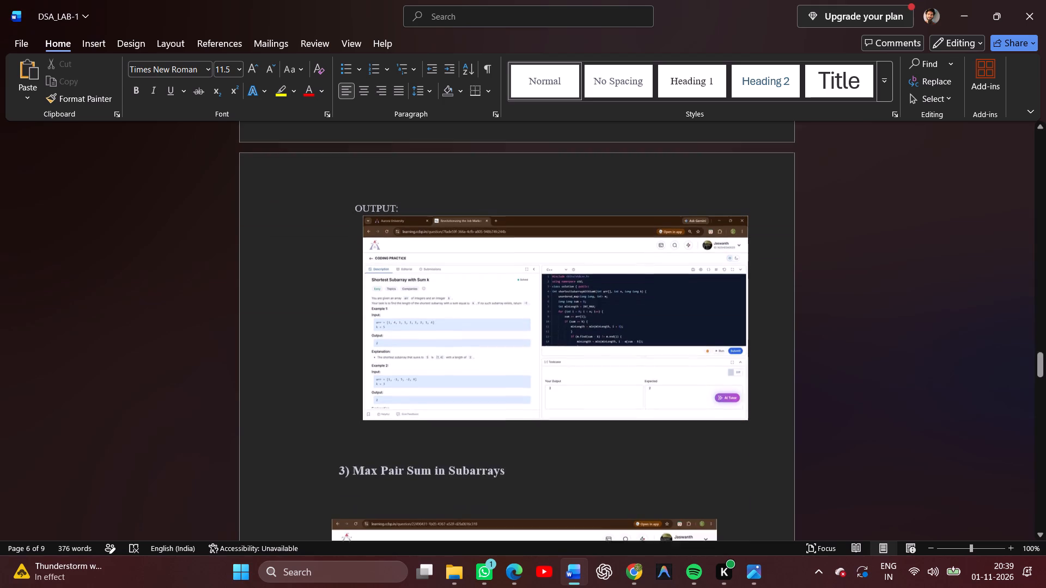
scroll(349, 258, "down", 3)
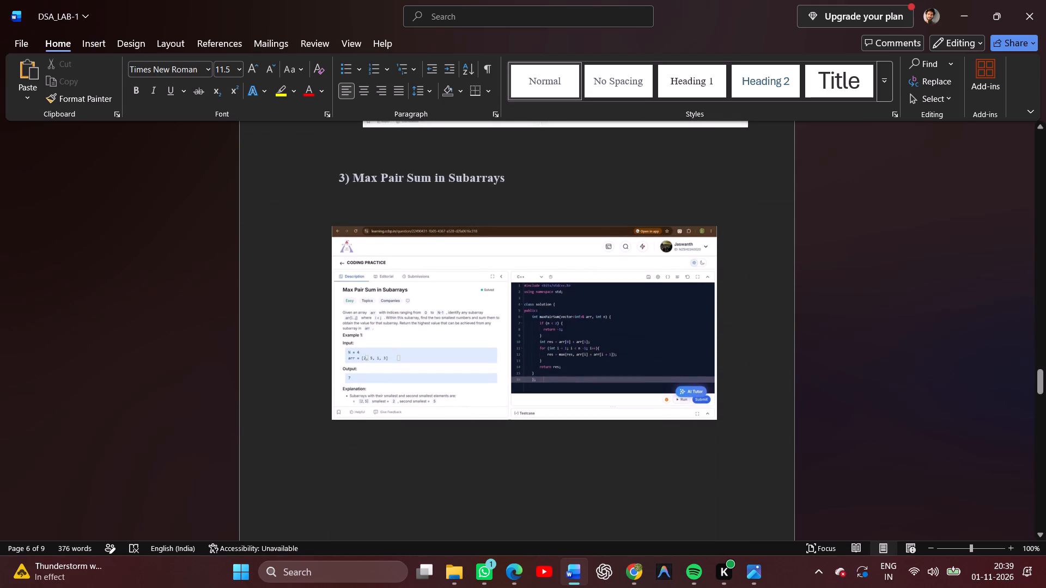
scroll(349, 258, "down", 1)
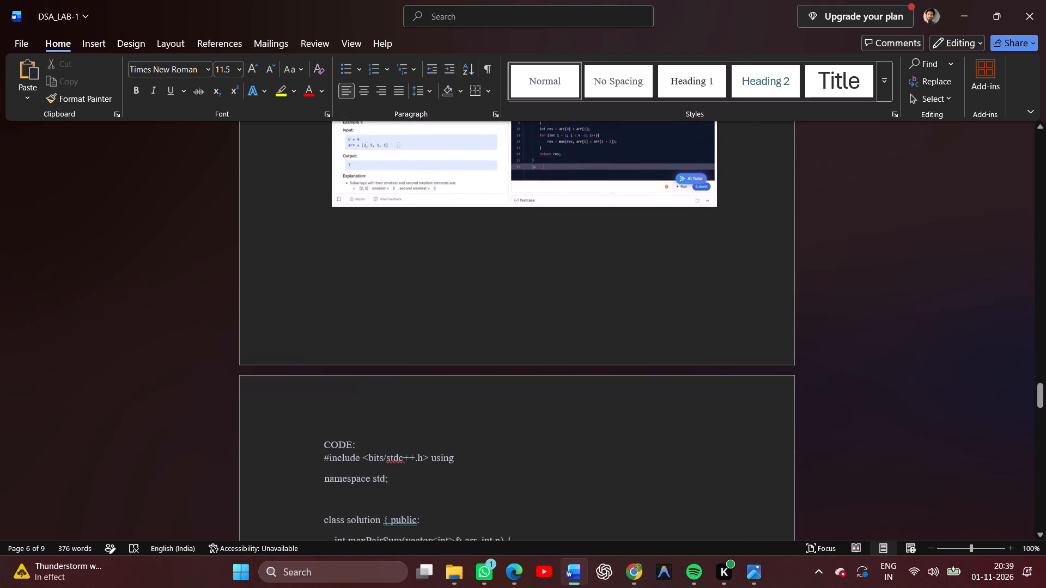
scroll(349, 258, "down", 3)
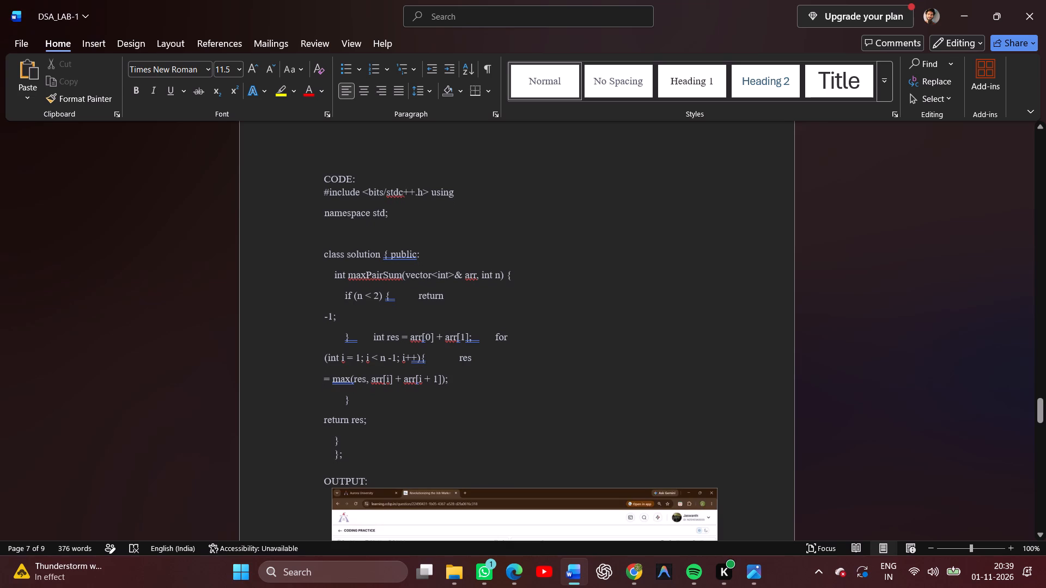
scroll(349, 258, "down", 1)
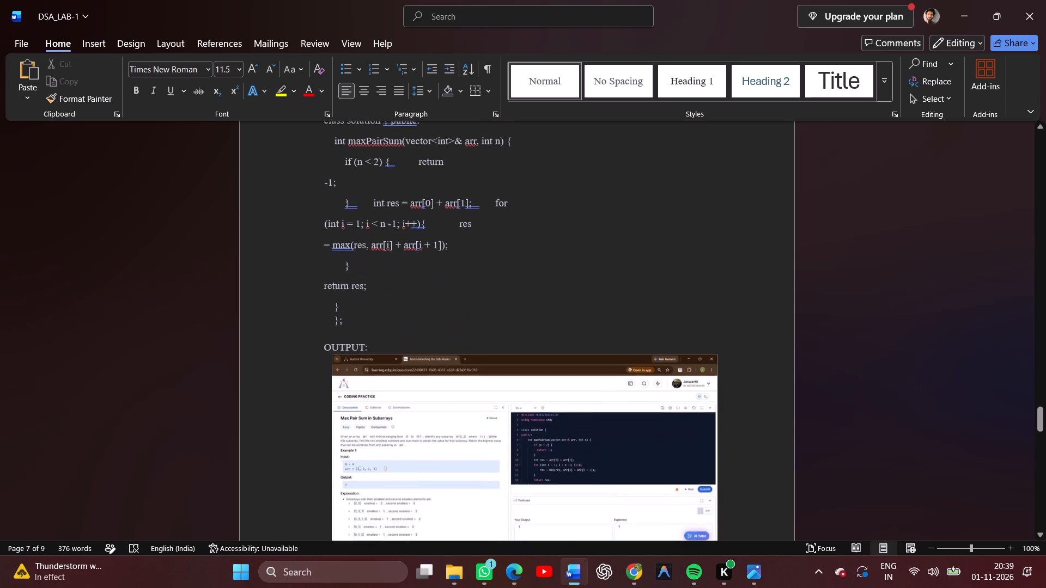
scroll(349, 258, "down", 3)
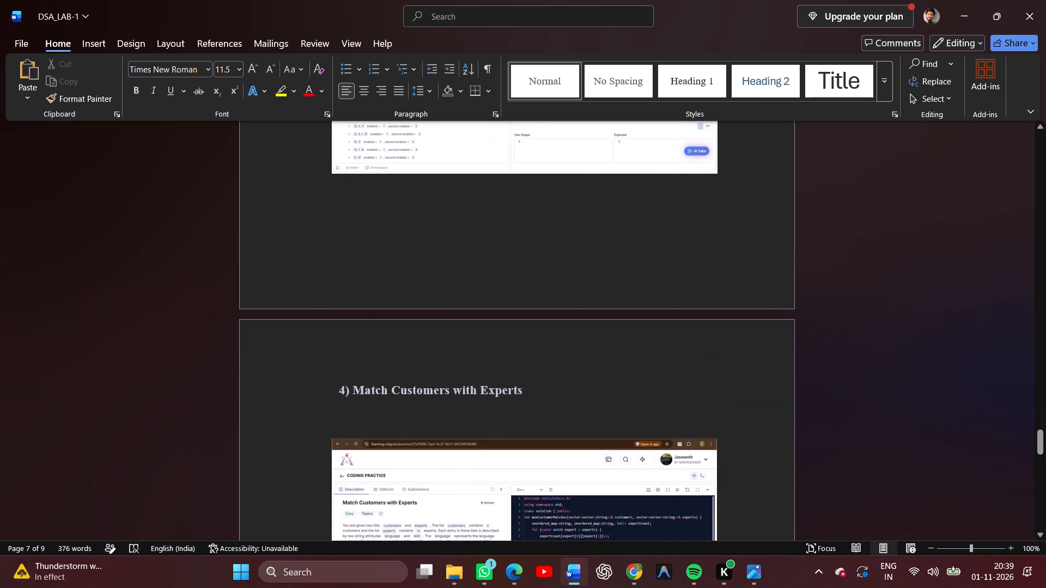
scroll(349, 258, "down", 1)
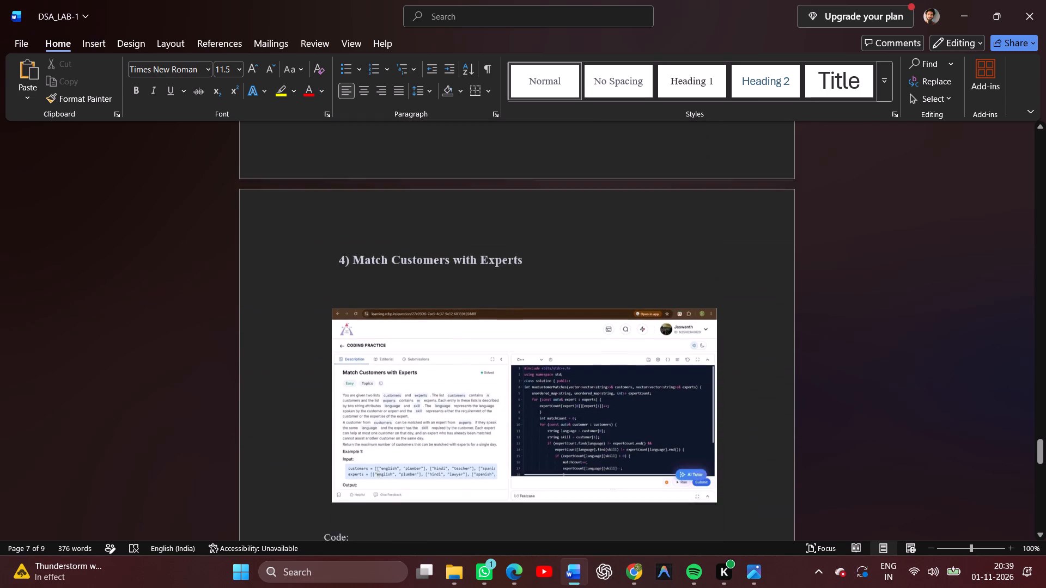
scroll(349, 258, "down", 1)
scroll(349, 258, "up", 4)
scroll(349, 258, "right", 1)
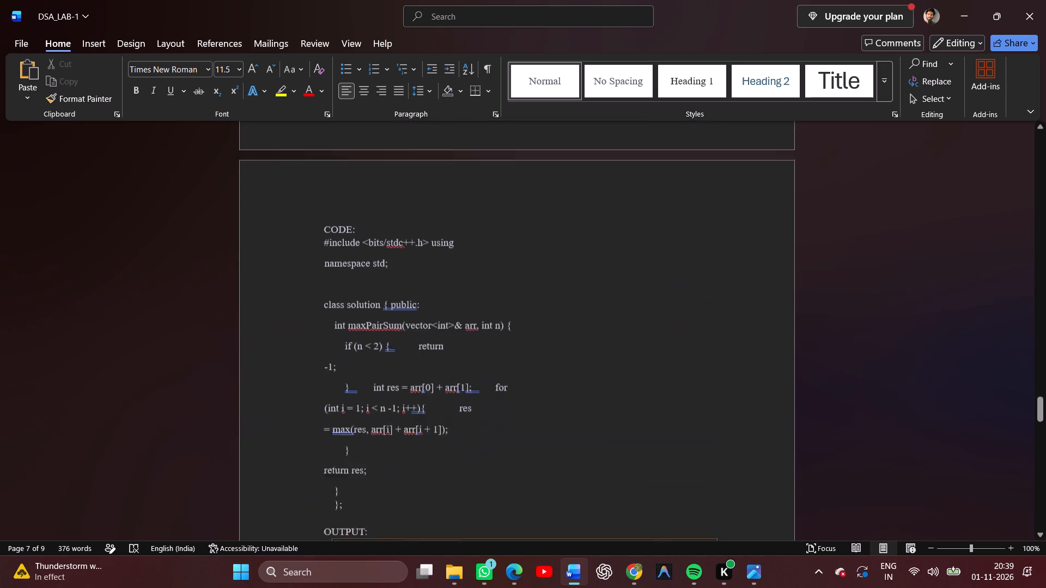
scroll(349, 258, "right", 1)
scroll(349, 258, "down", 1)
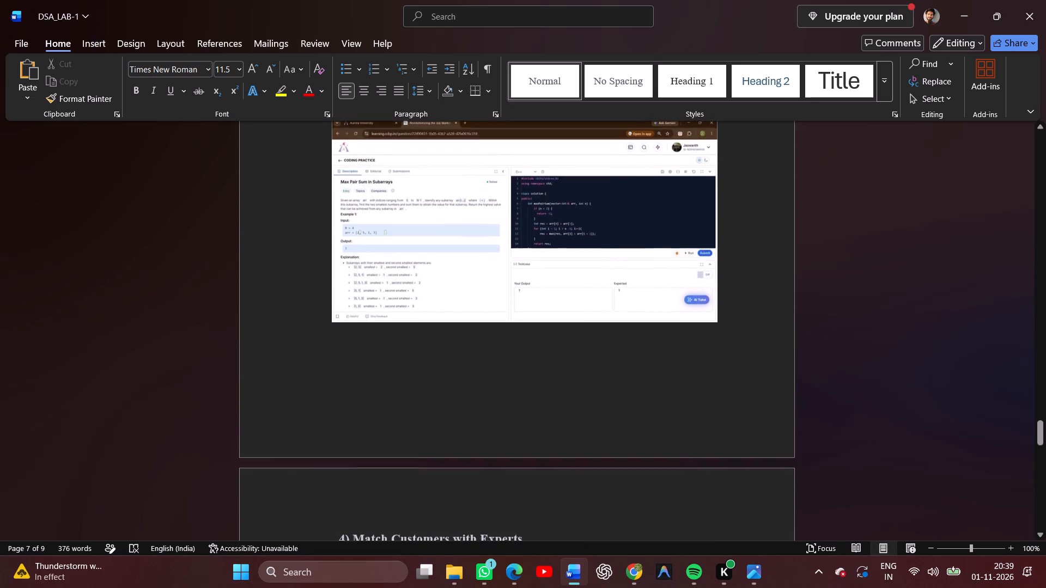
scroll(349, 258, "down", 5)
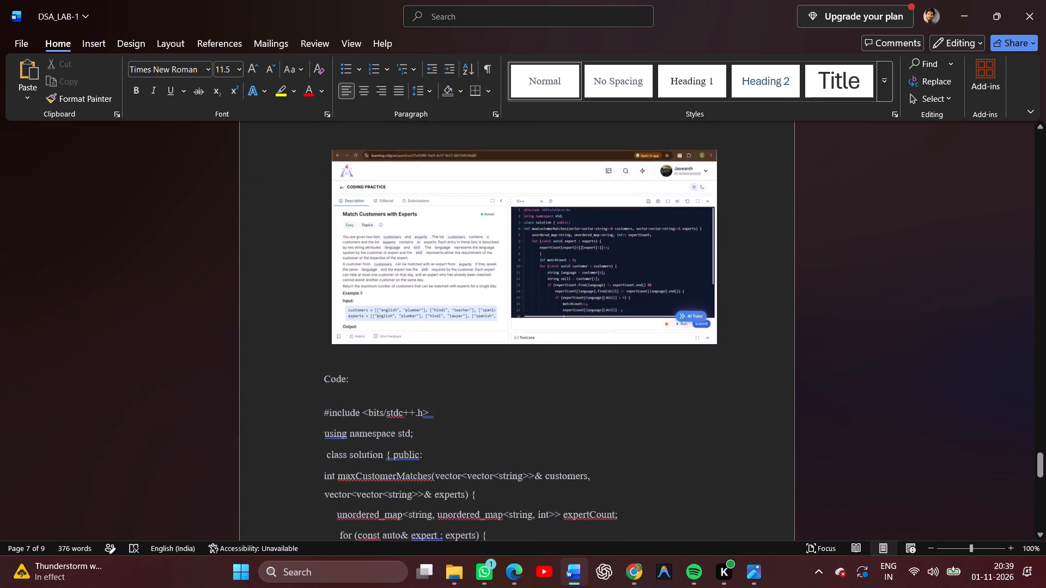
scroll(349, 258, "down", 6)
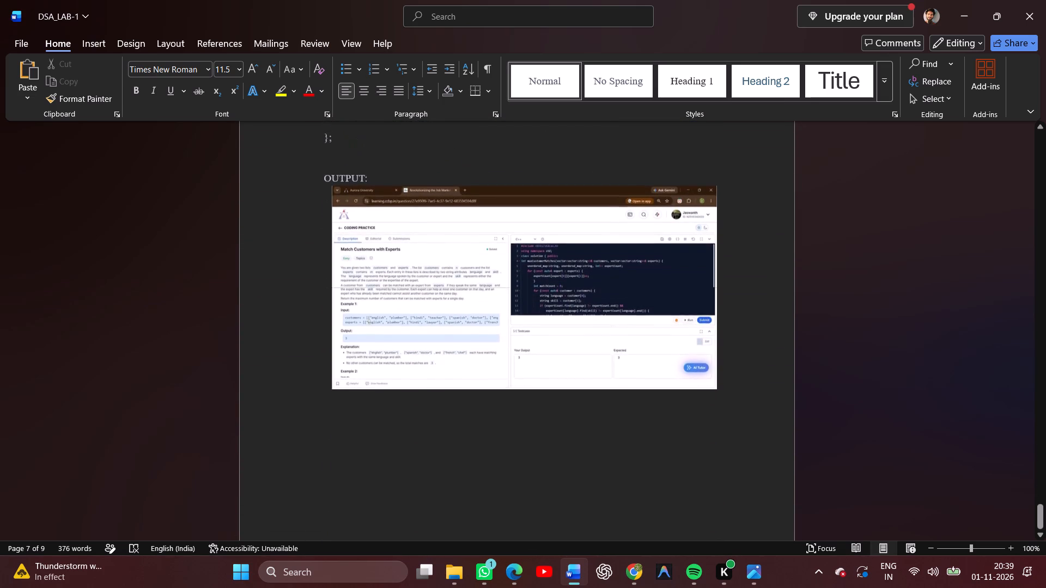
scroll(349, 258, "down", 3)
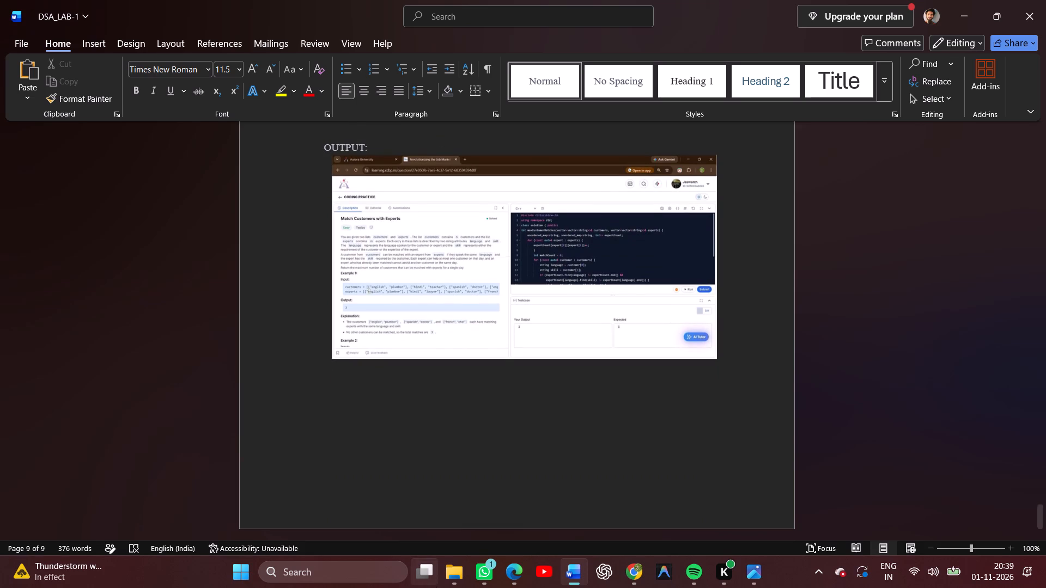
Switch to File Explorer and delete the DSA_LAB_1 PDF from the Advanced Data Structures folder.
left_click(452, 585)
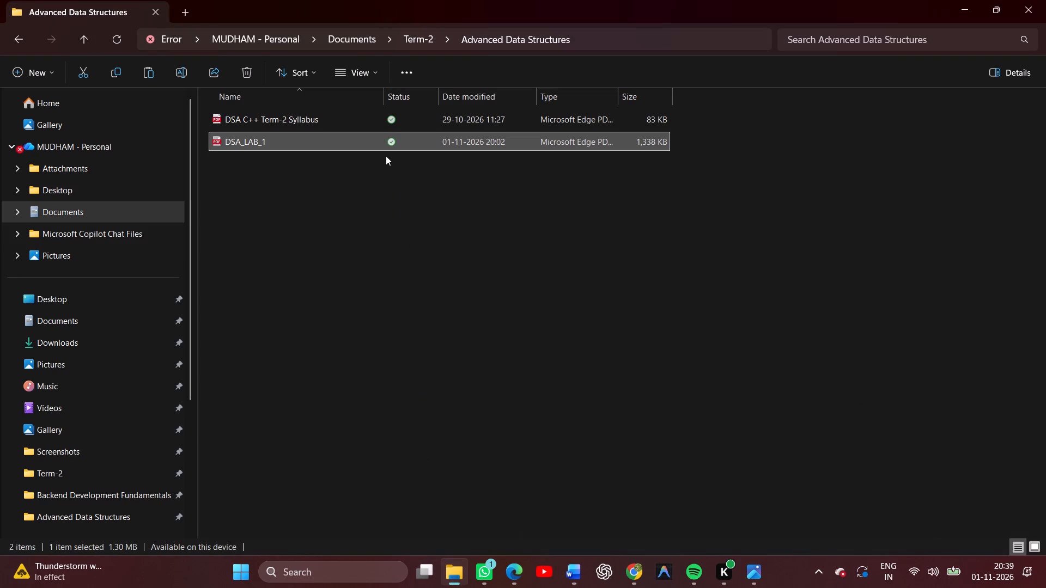
left_click(251, 65)
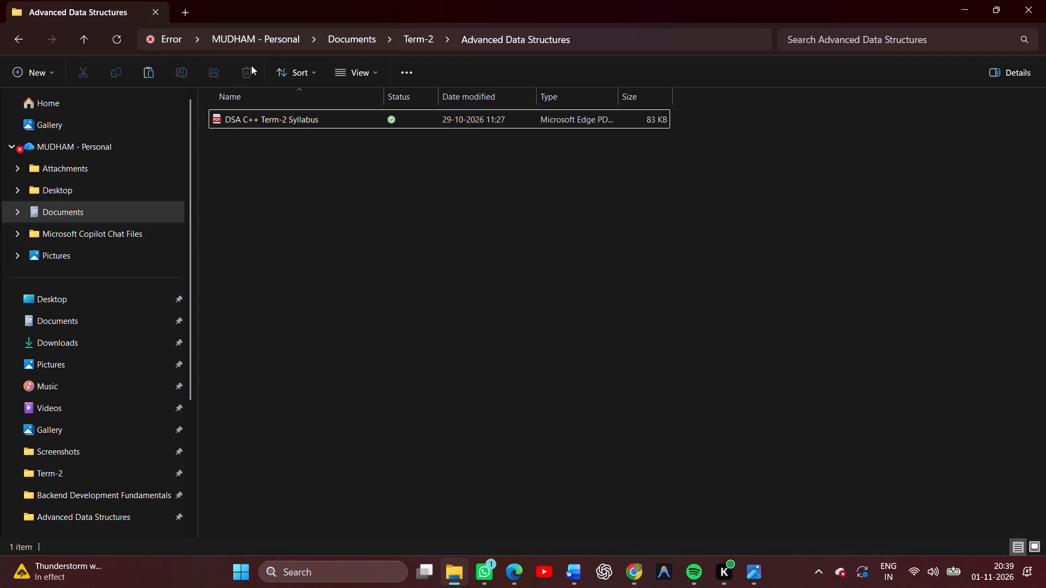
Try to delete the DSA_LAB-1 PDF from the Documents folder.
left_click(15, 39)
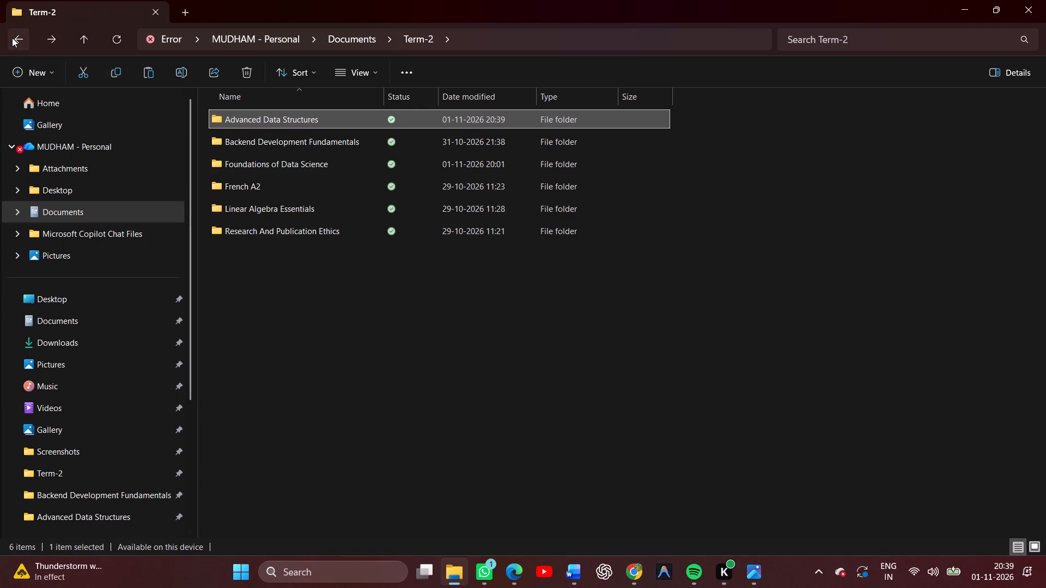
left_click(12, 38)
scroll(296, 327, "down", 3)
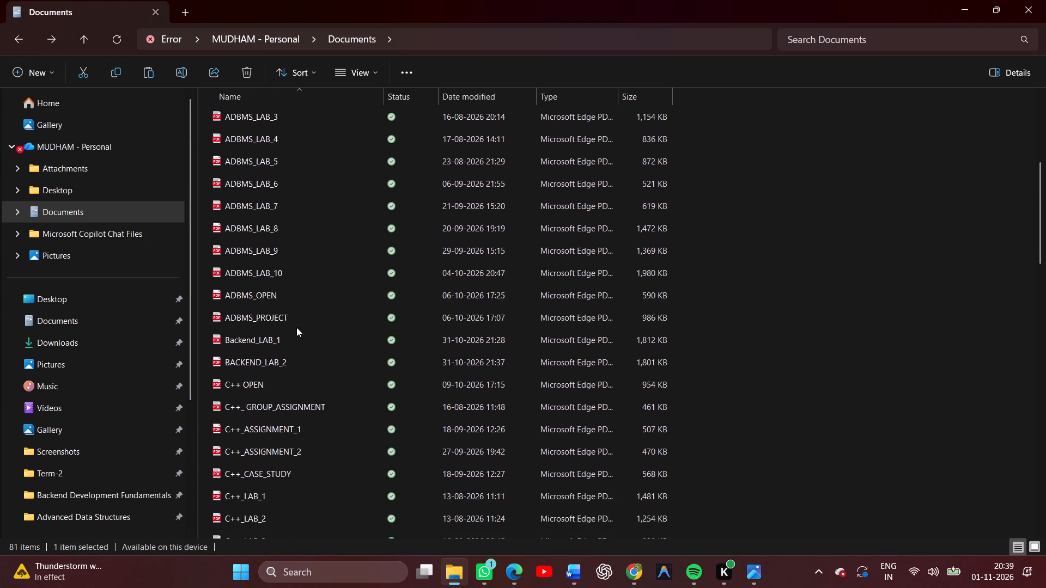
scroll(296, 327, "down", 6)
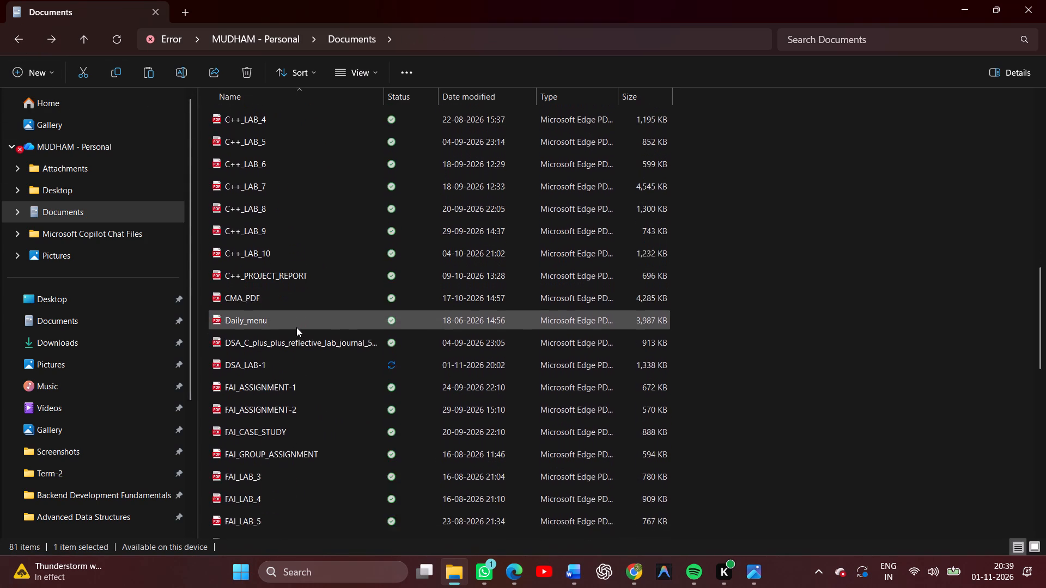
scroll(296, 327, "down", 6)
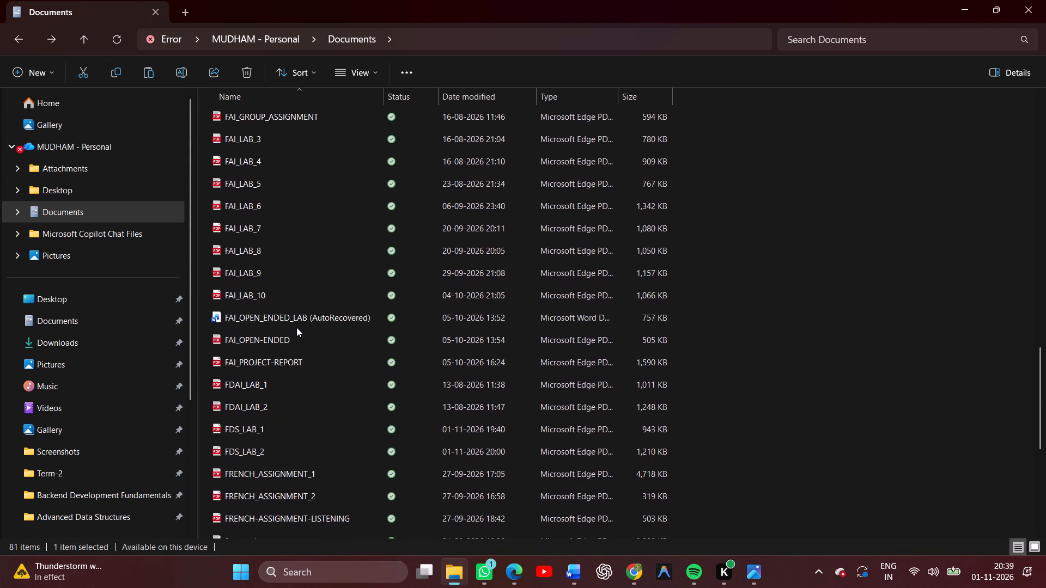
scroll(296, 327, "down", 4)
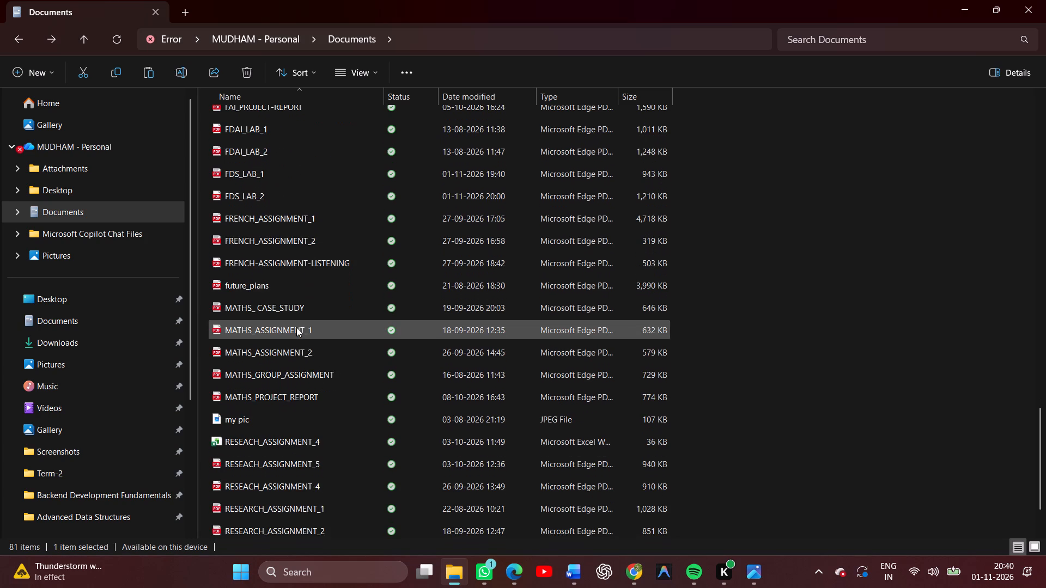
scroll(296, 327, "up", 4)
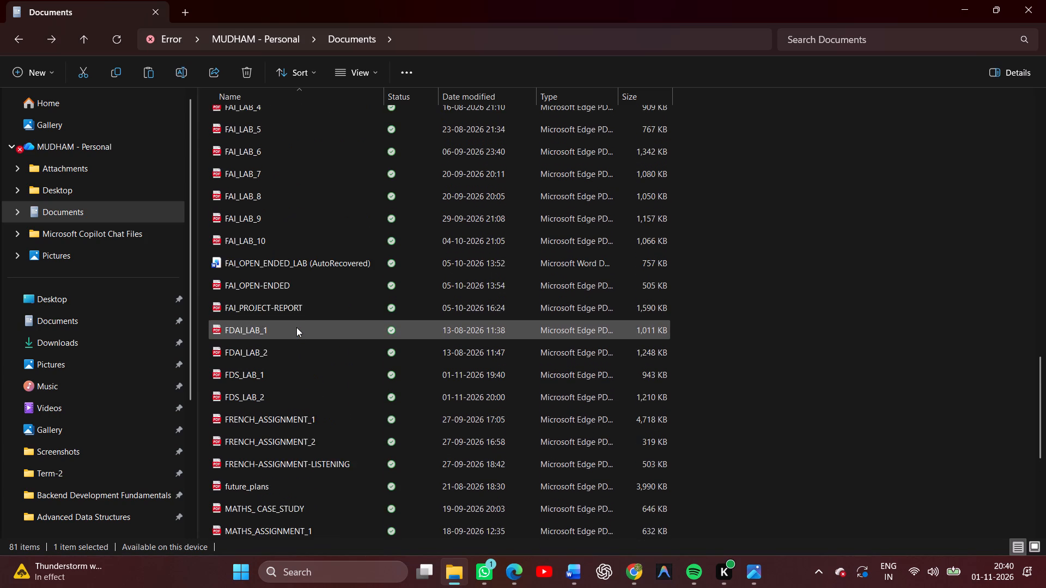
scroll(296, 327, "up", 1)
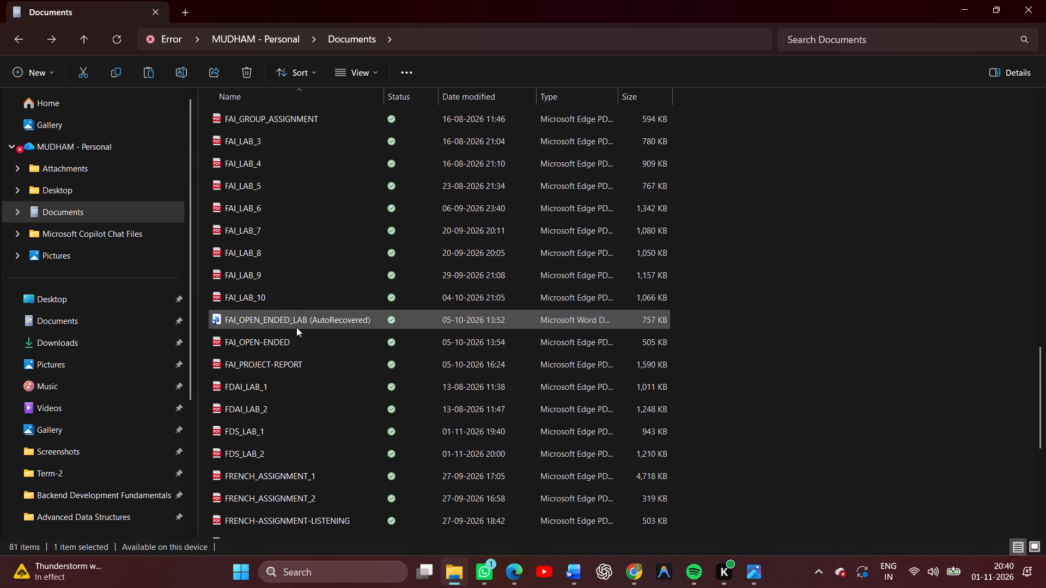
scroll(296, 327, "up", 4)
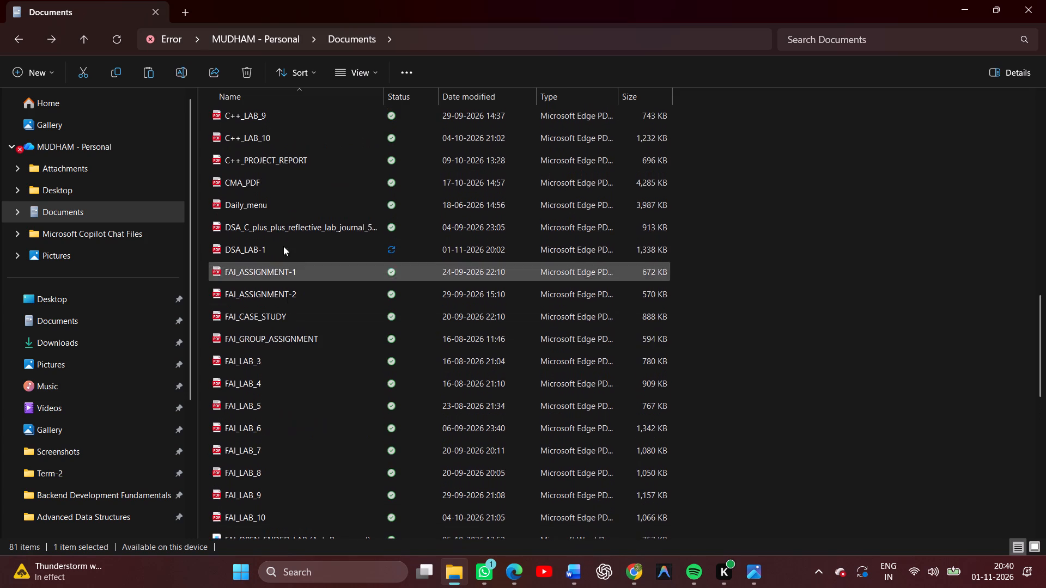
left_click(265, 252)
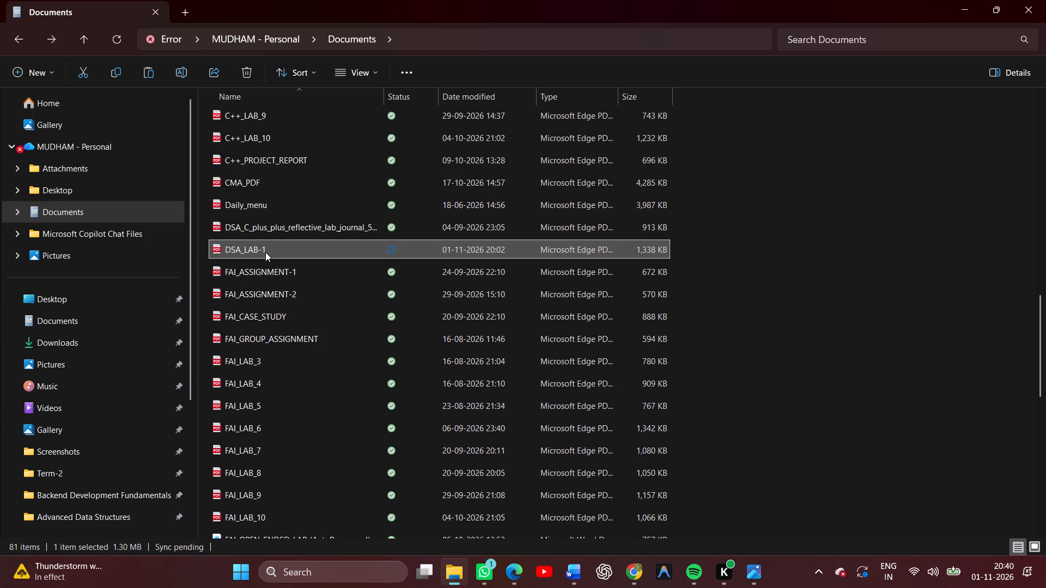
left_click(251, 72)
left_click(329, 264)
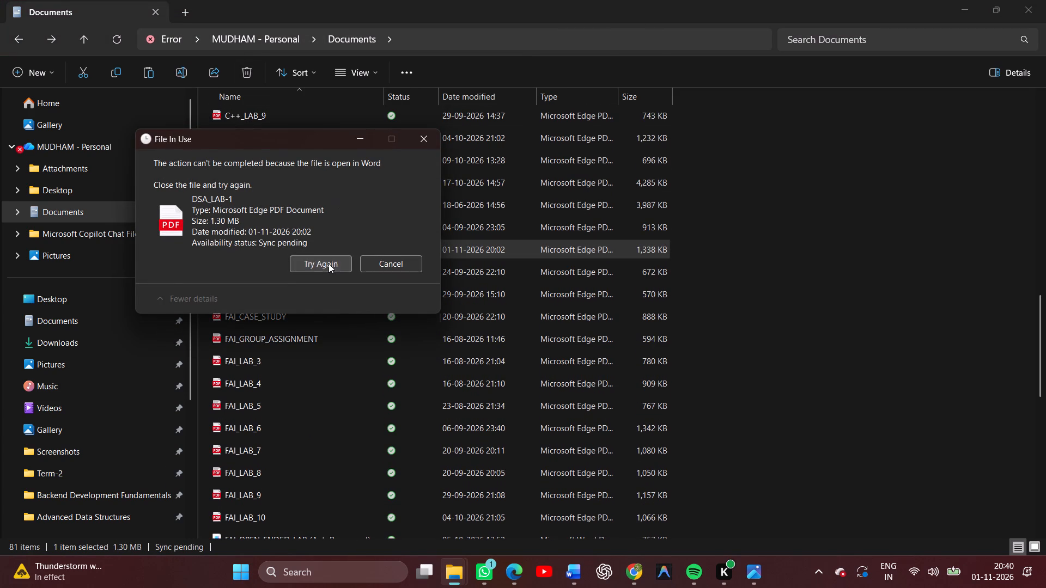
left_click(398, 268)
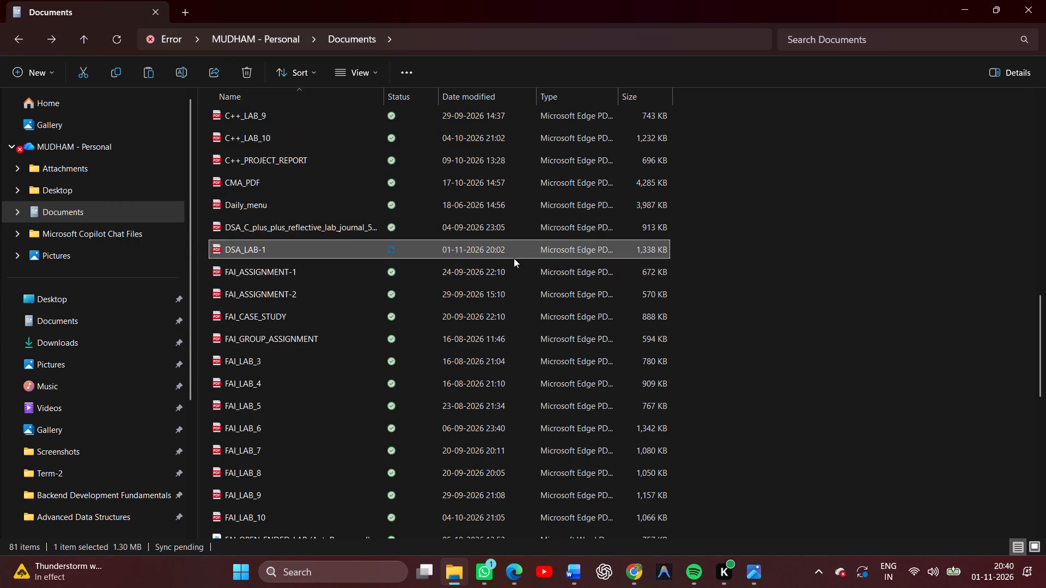
Switch back to Word and accept the suggested spacing correction "AIML) SCHOOL" in the cover page's department line.
left_click(576, 574)
scroll(540, 407, "up", 4)
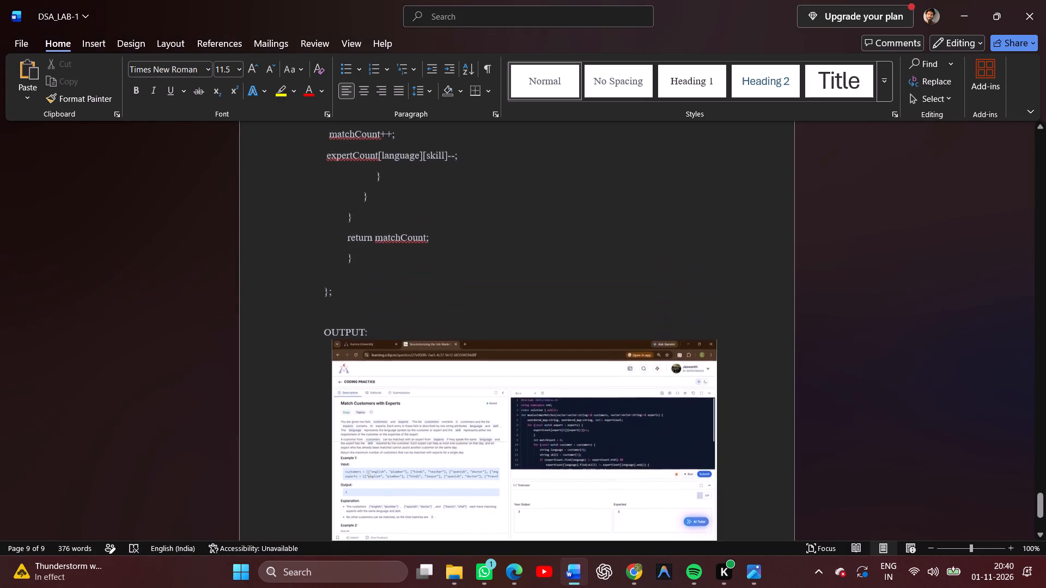
scroll(540, 407, "up", 11)
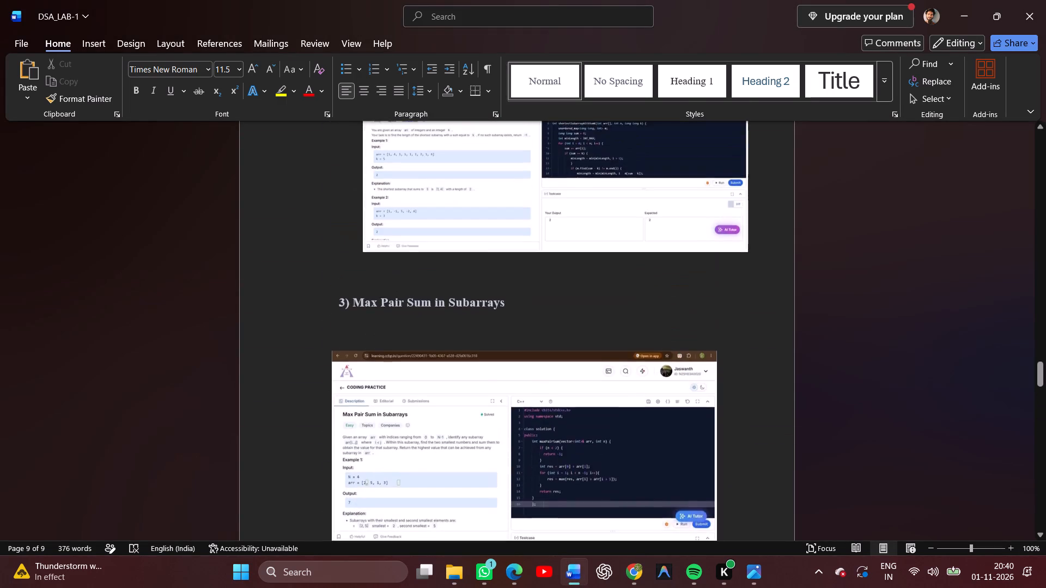
scroll(540, 407, "up", 20)
scroll(540, 407, "up", 4)
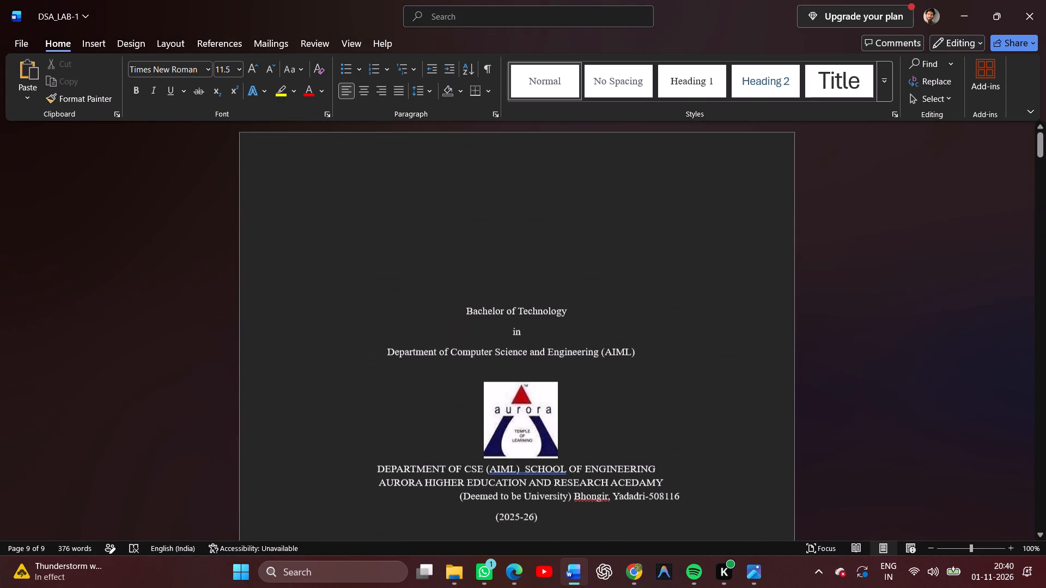
left_click(516, 469)
right_click(516, 469)
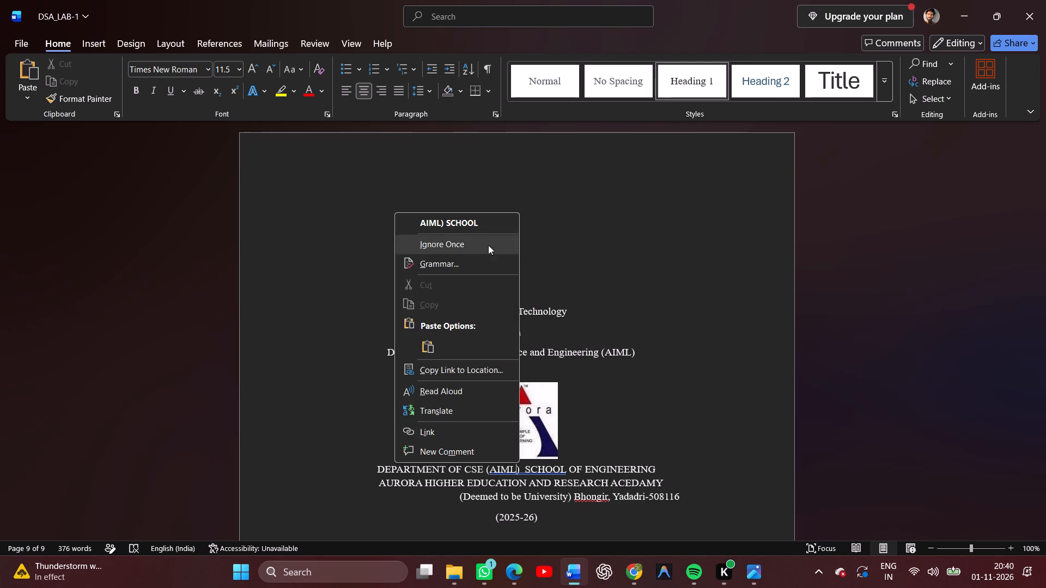
left_click(484, 225)
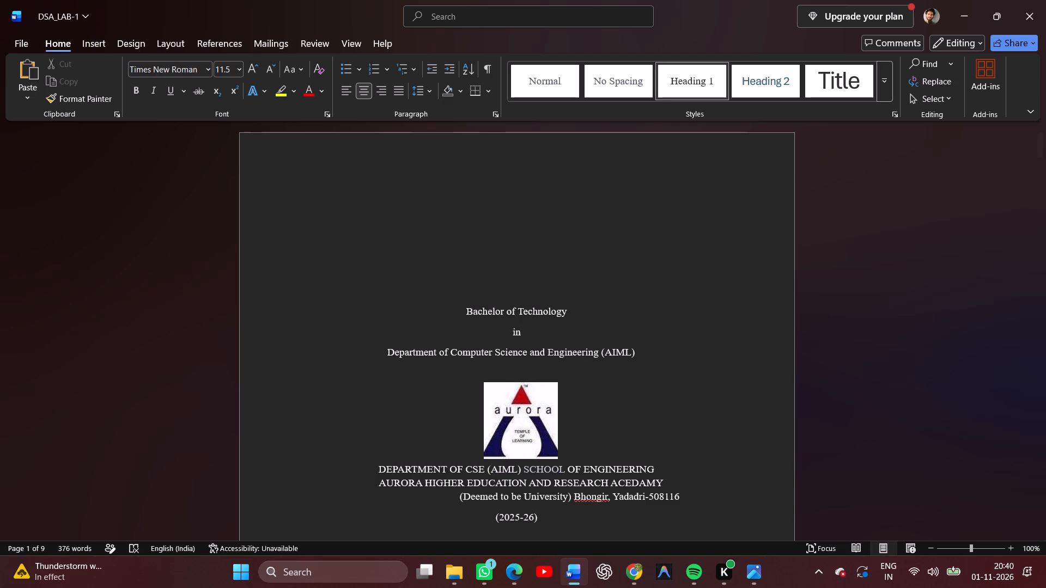
Print the whole report with Microsoft Print to PDF, saving it as DSA_LAB_1 in the Documents folder.
key("ctrl+p")
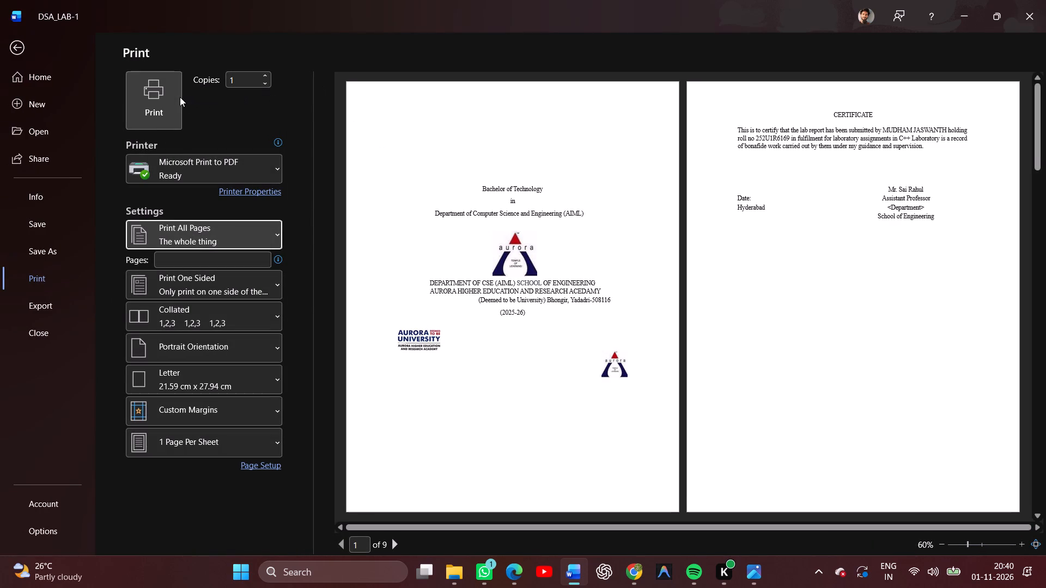
left_click(162, 108)
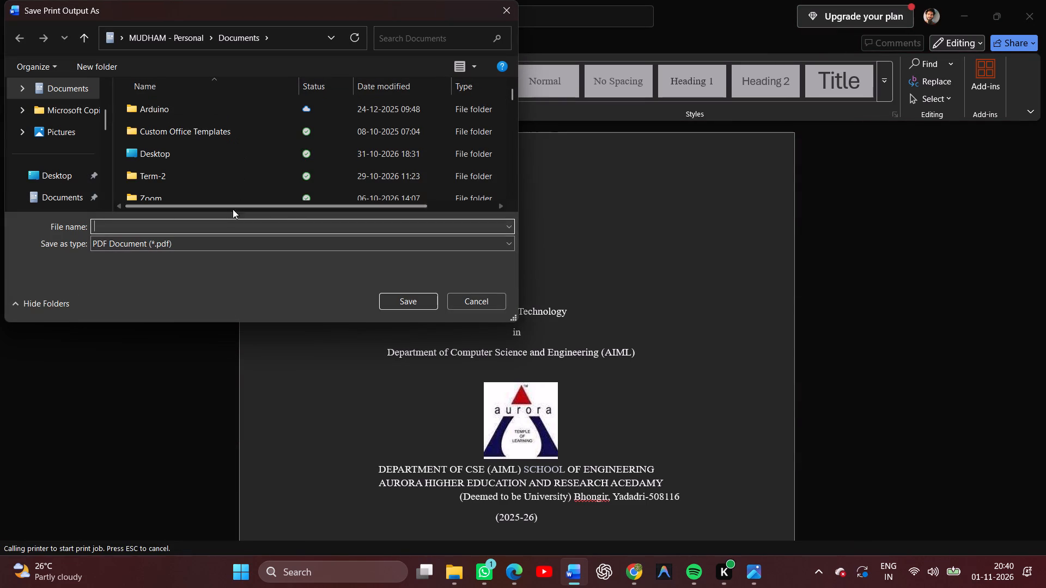
left_click(228, 222)
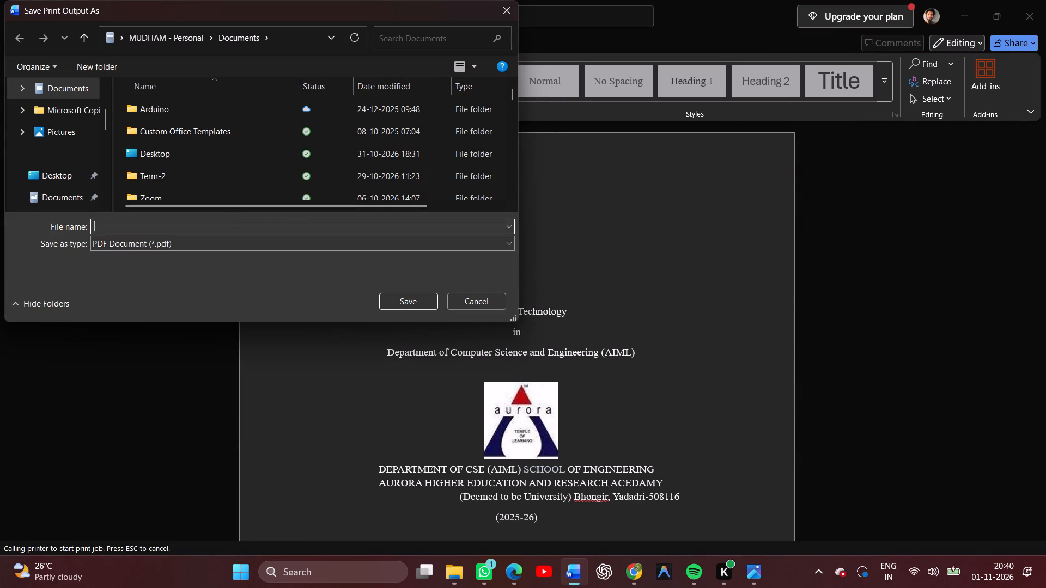
key("d")
type("SA")
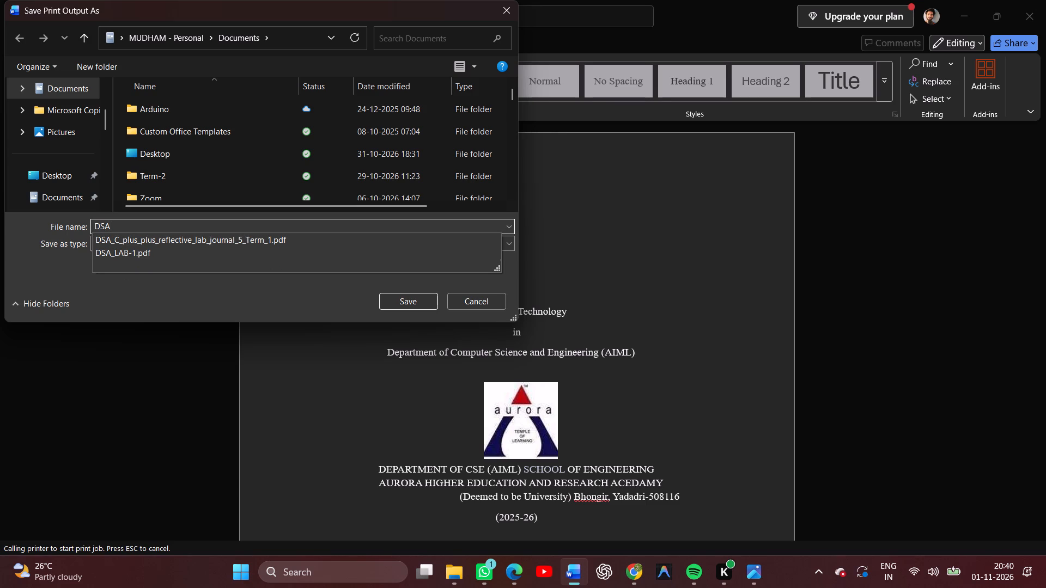
type("_LAB")
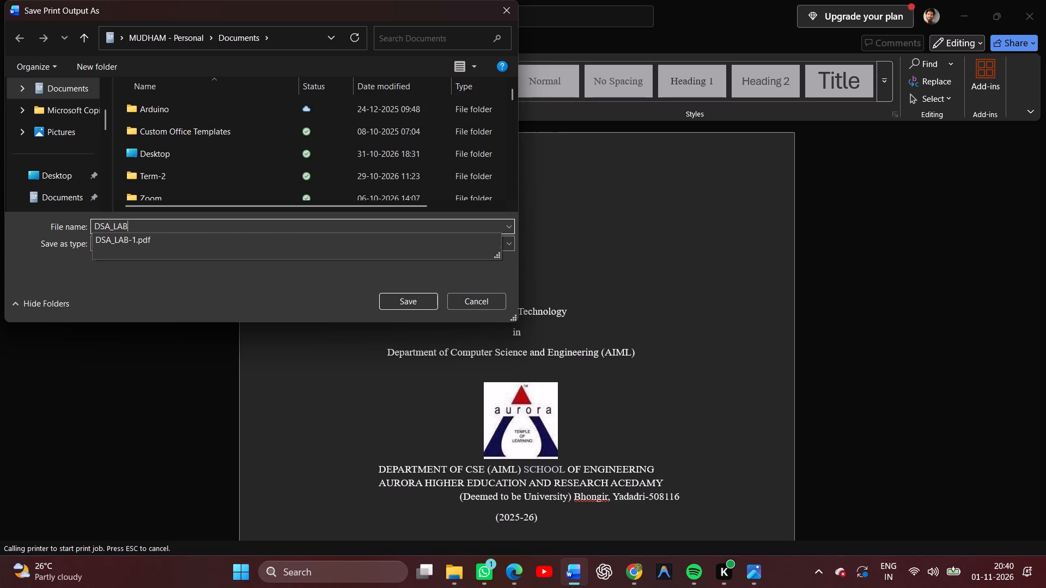
type("_1")
key("Return")
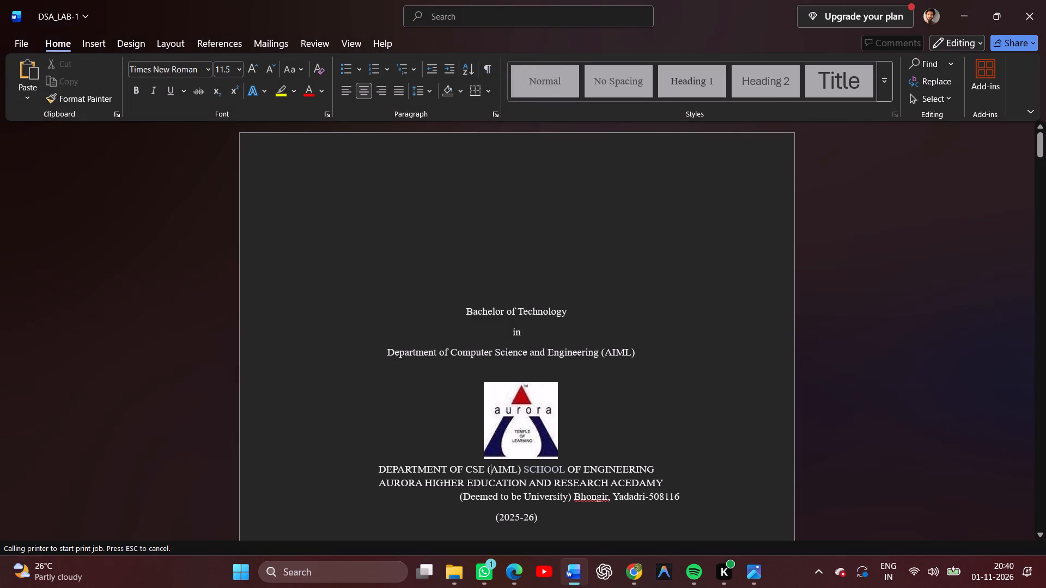
Close the DSA_LAB-1 document in Word without saving its changes.
left_click(1026, 9)
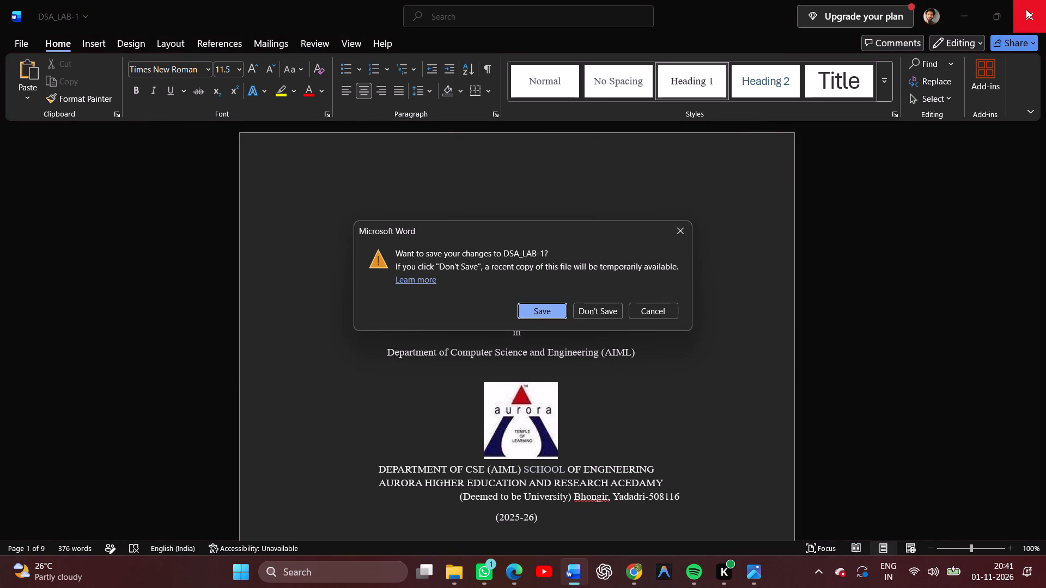
left_click(599, 309)
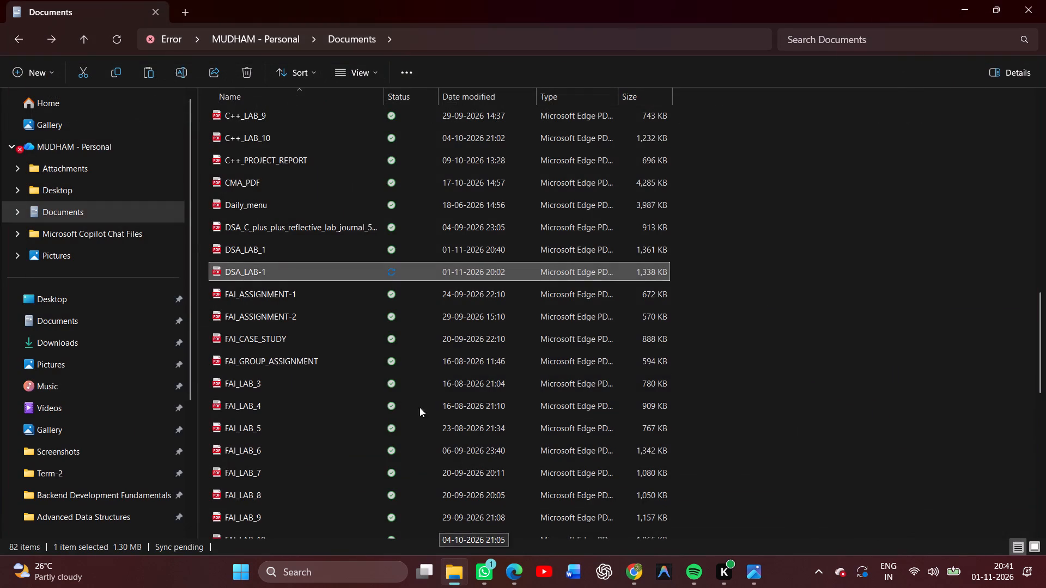
Copy the DSA_LAB_1 PDF from Documents into the Advanced Data Structures folder inside Term-2.
left_click(296, 250)
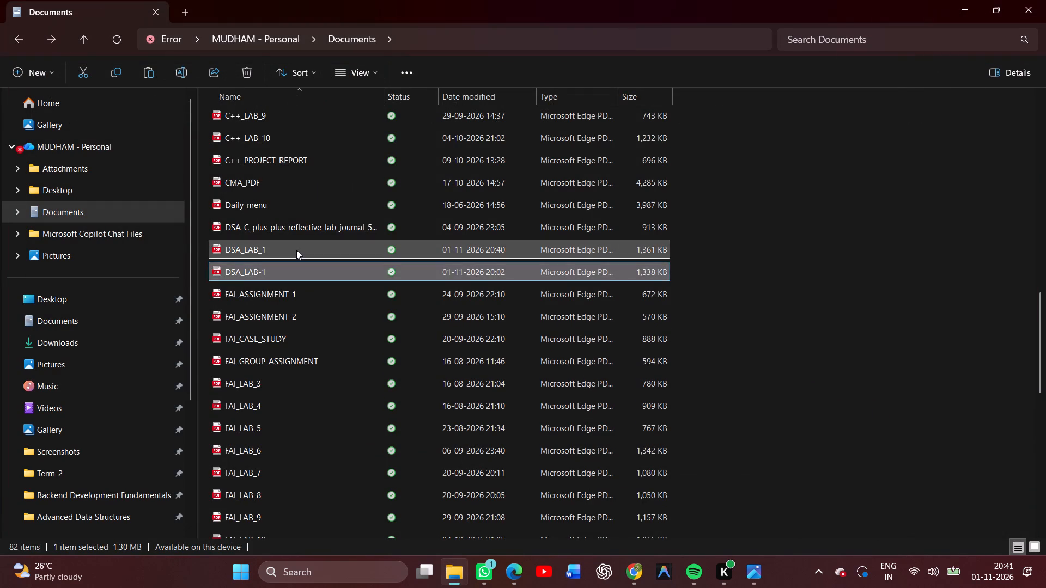
key("ctrl+c")
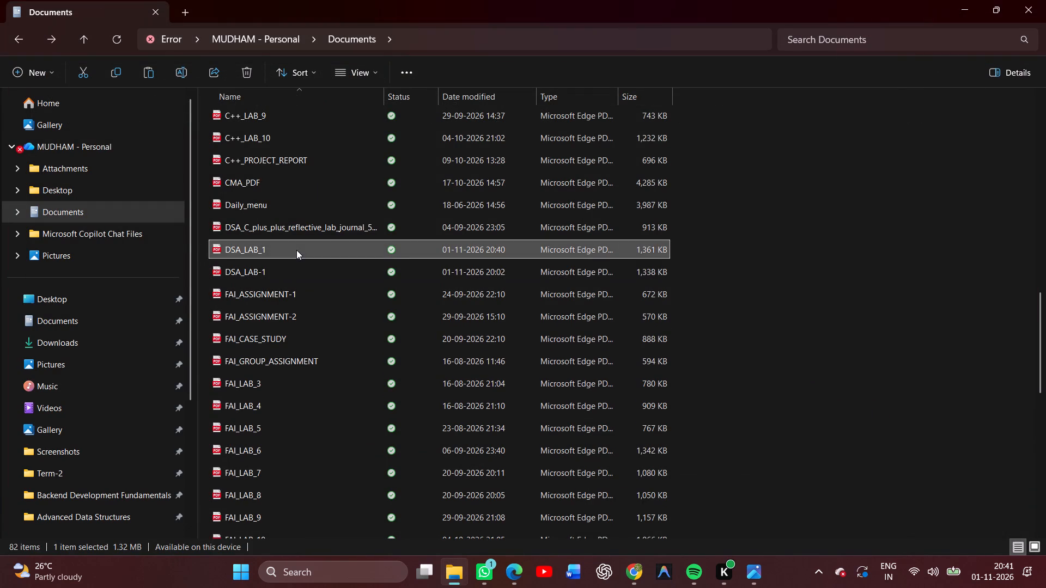
scroll(301, 165, "up", 12)
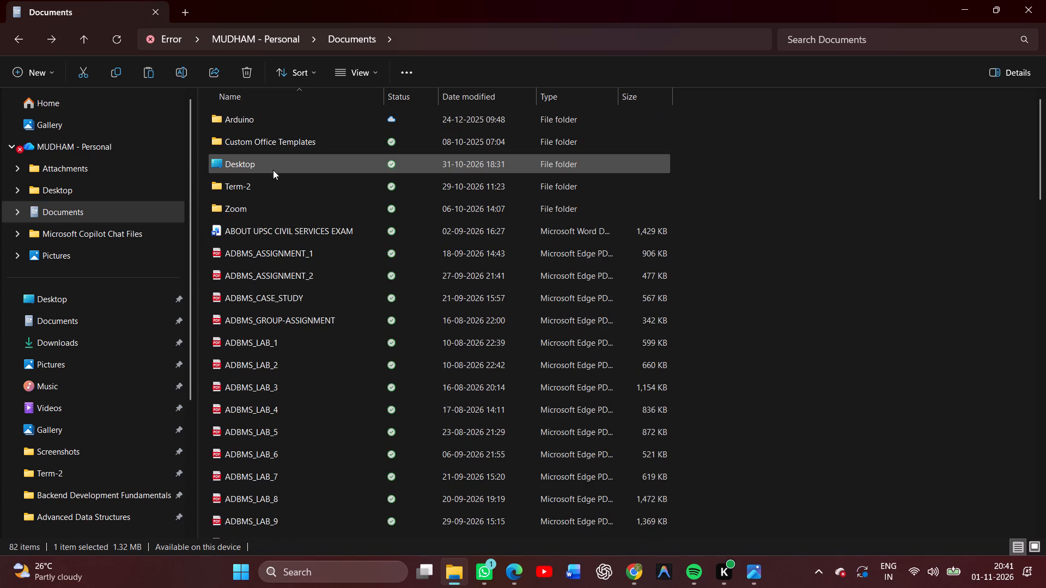
double_click(267, 193)
double_click(294, 124)
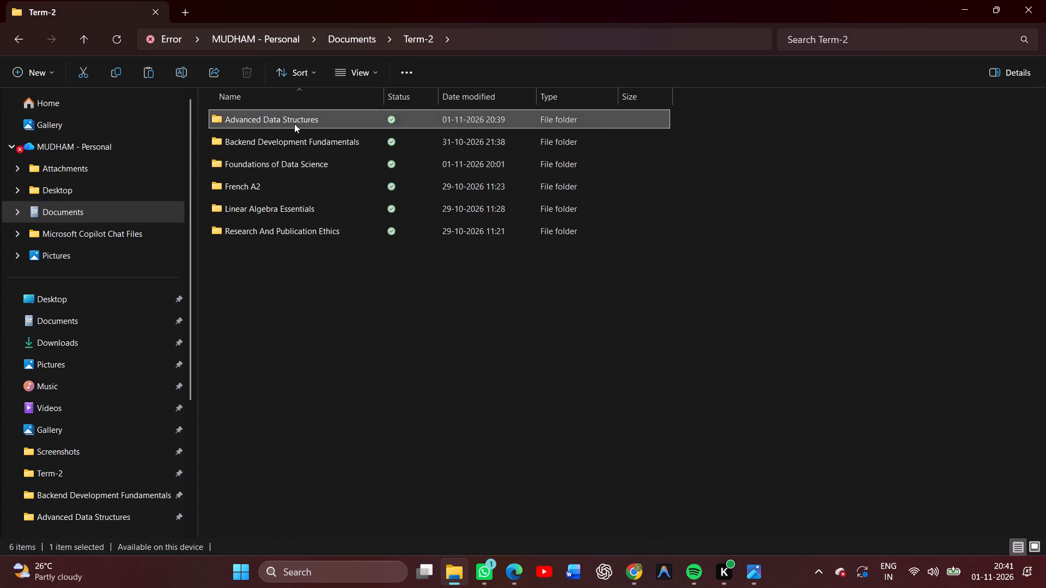
key("ctrl+v")
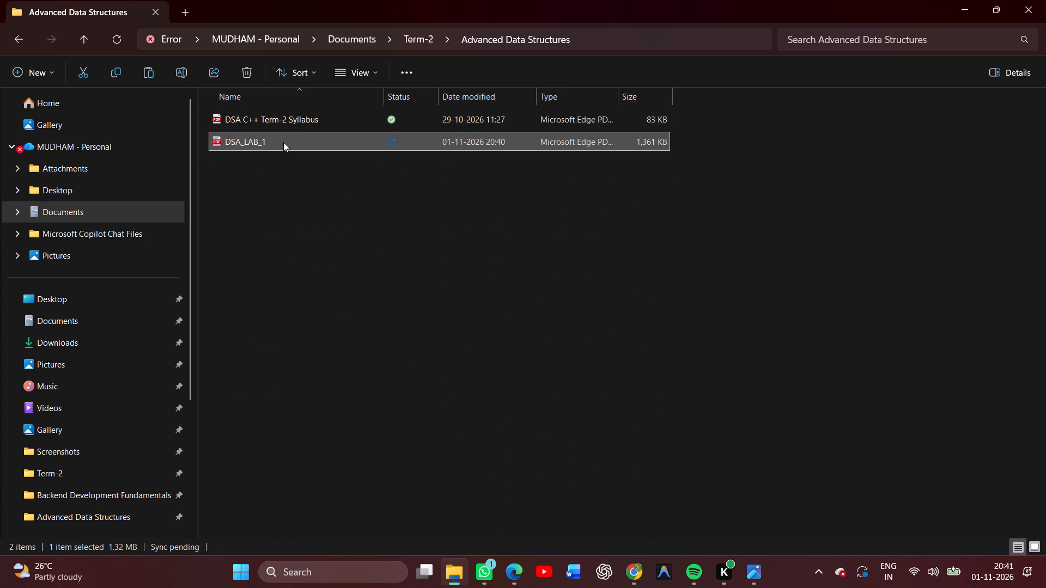
Open the copied DSA_LAB_1 PDF in Edge and check its cover, certificate and code sections through to the last page.
triple_click(283, 142)
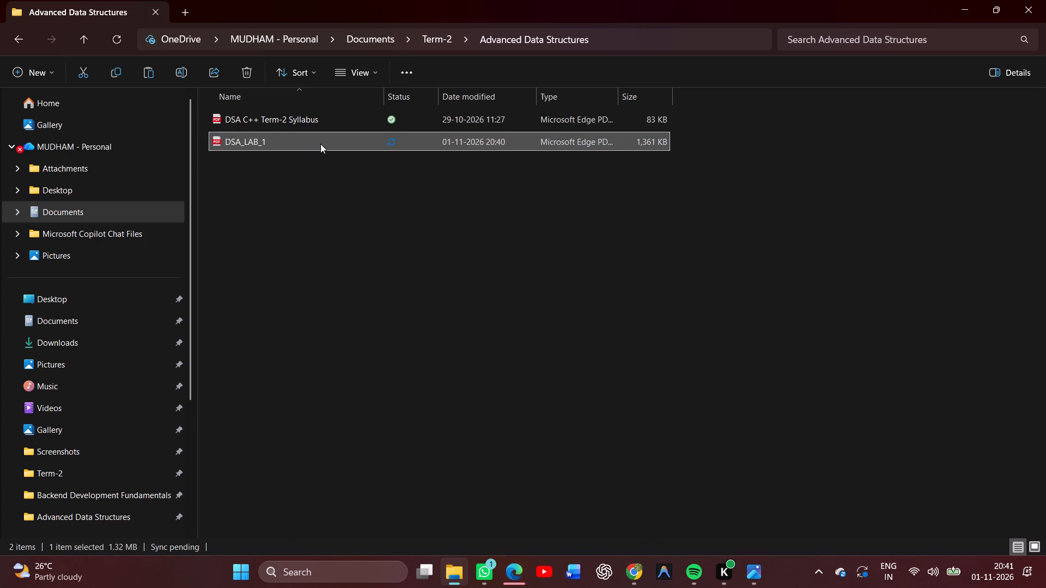
double_click(324, 141)
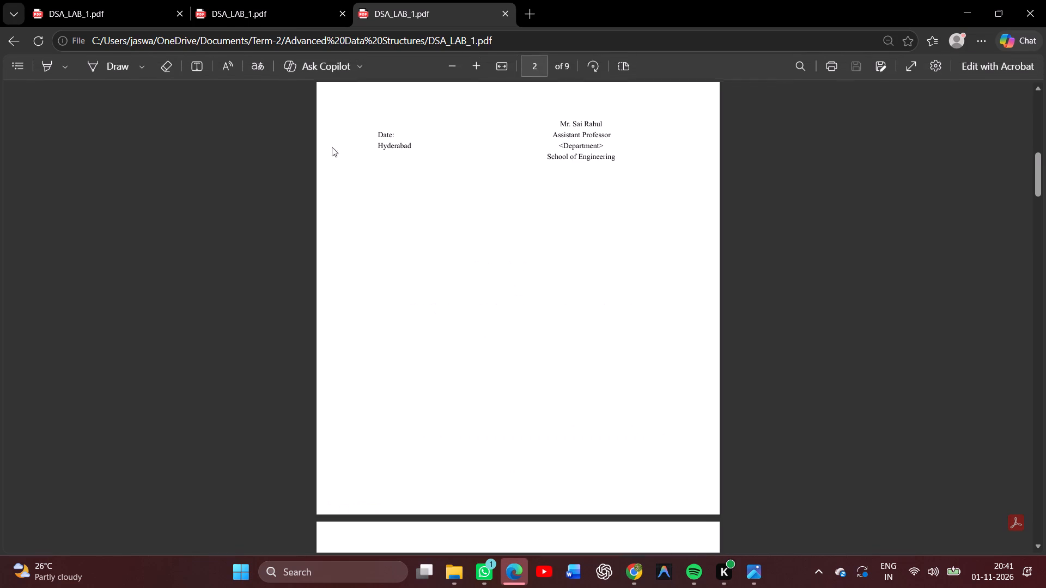
scroll(447, 290, "down", 2)
scroll(447, 290, "up", 4)
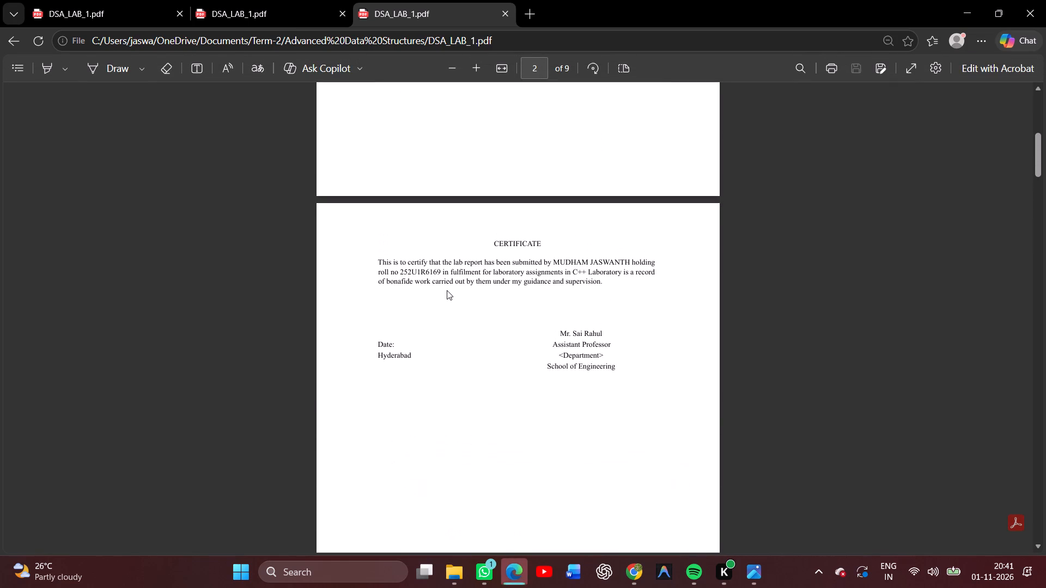
scroll(447, 290, "up", 5)
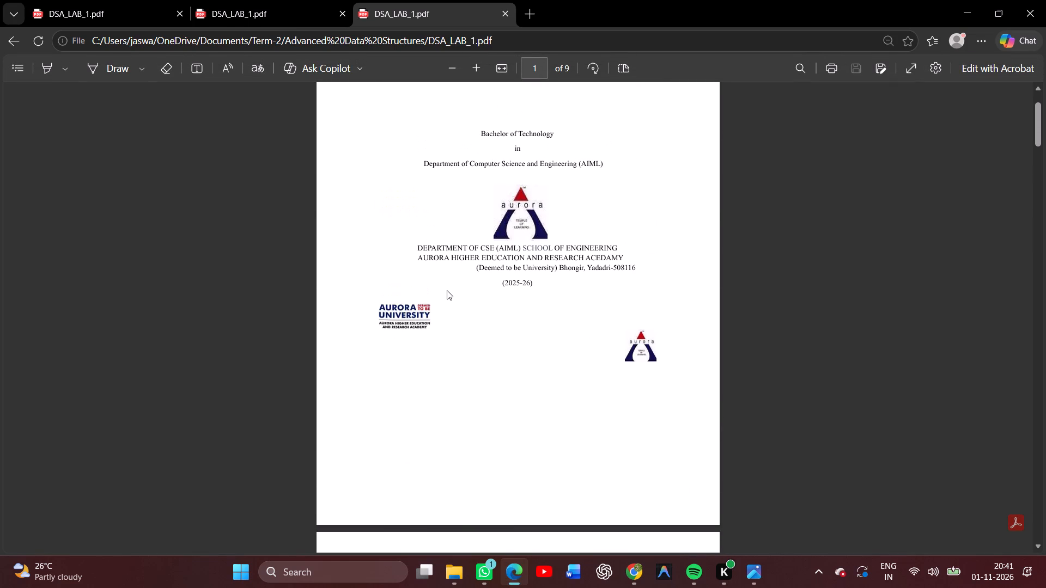
scroll(447, 290, "up", 2)
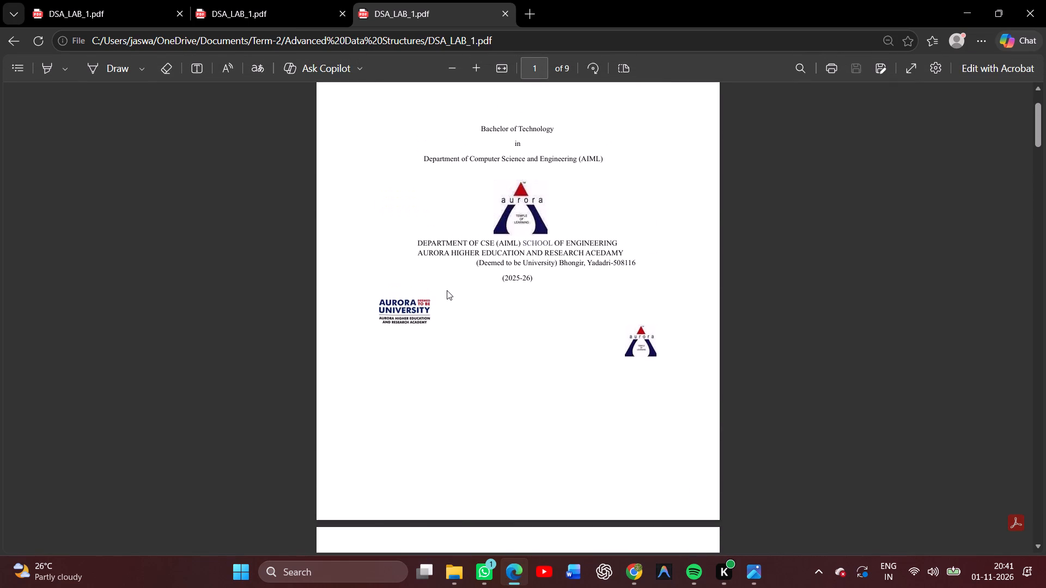
scroll(447, 290, "up", 4)
scroll(447, 290, "down", 2)
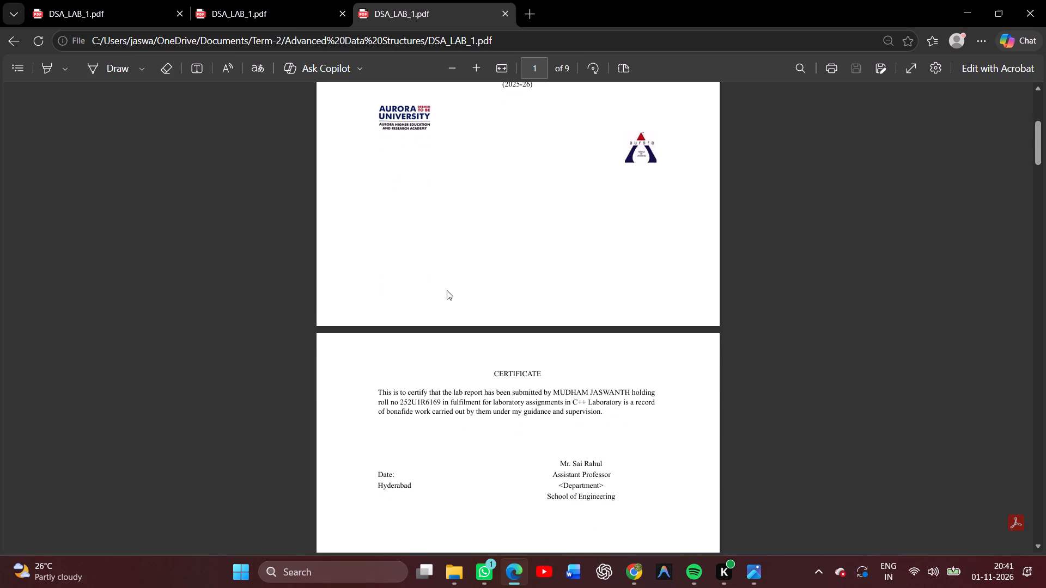
scroll(447, 290, "down", 1)
scroll(447, 290, "up", 1)
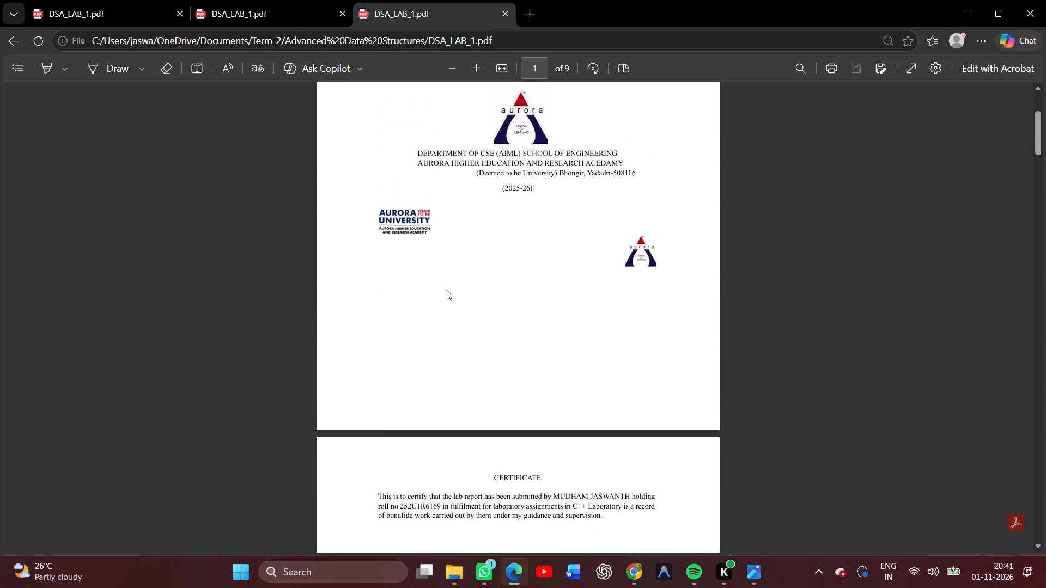
scroll(447, 290, "down", 6)
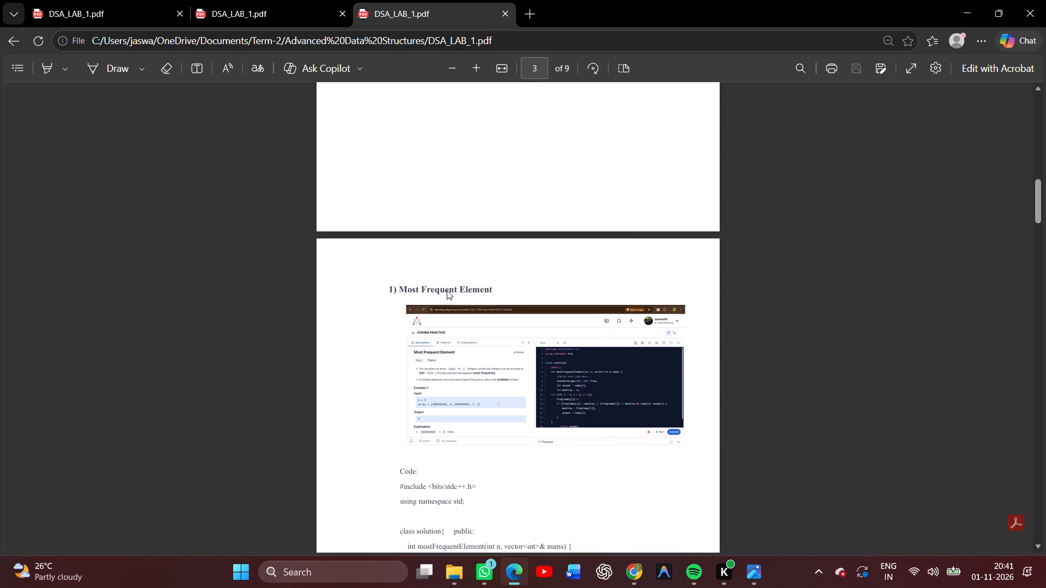
scroll(447, 290, "down", 14)
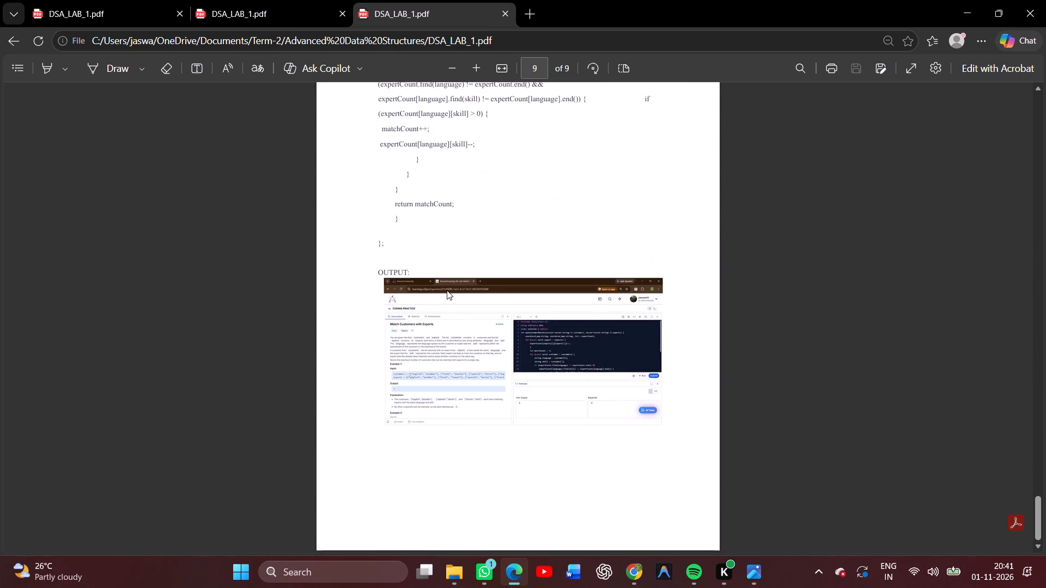
scroll(447, 290, "down", 3)
scroll(447, 290, "up", 20)
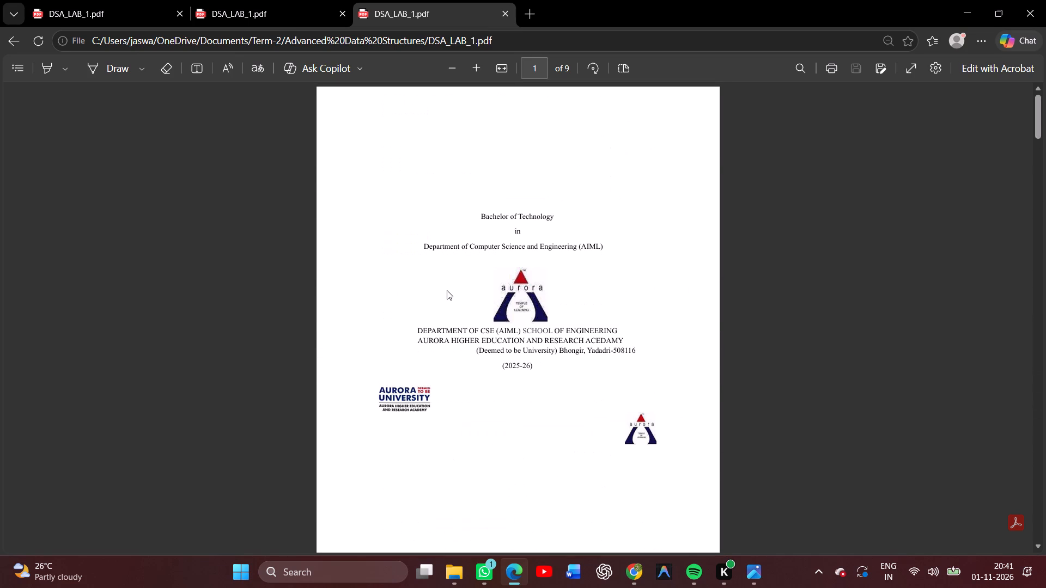
scroll(447, 290, "up", 1)
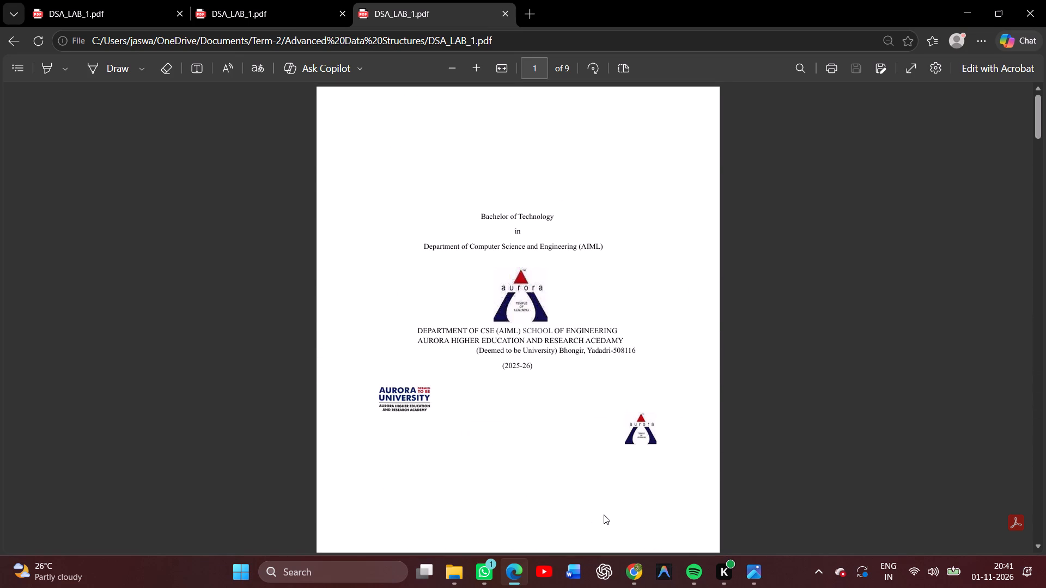
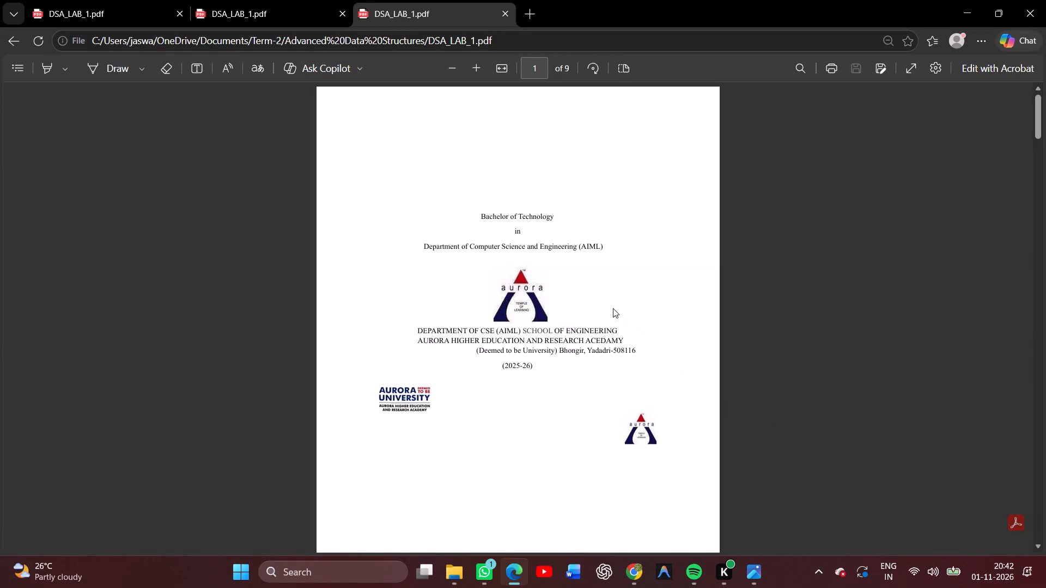
Check the cover and certificate pages of the copied DSA_LAB_1 PDF once more and close the PDF viewer.
scroll(504, 292, "down", 2)
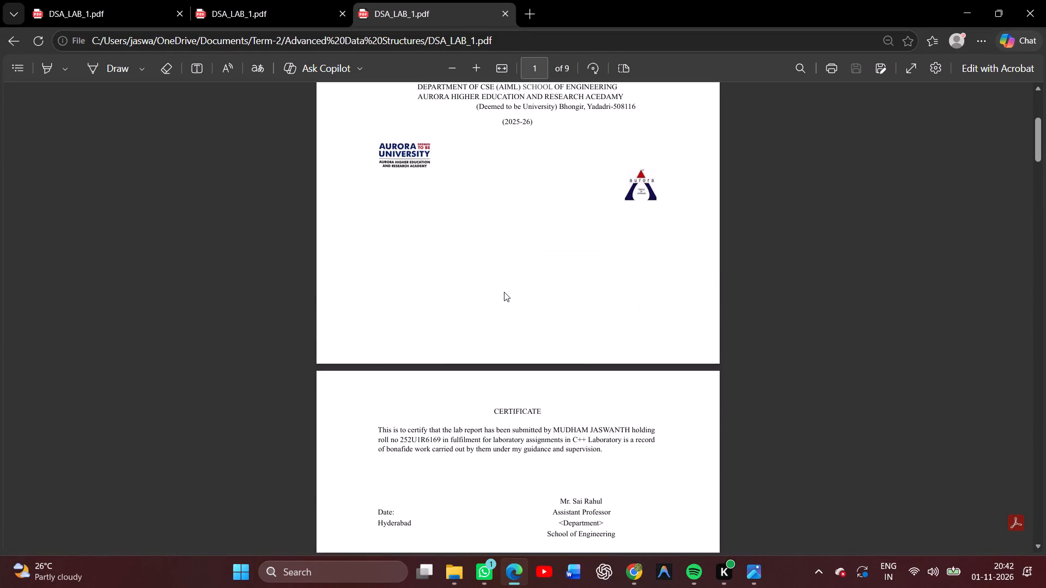
scroll(504, 292, "down", 1)
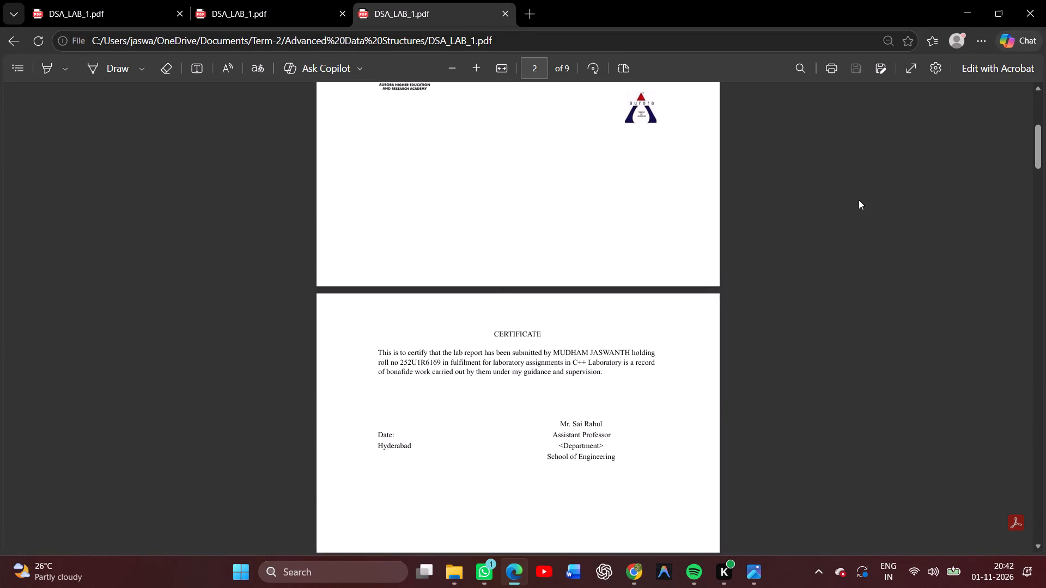
left_click(1037, 7)
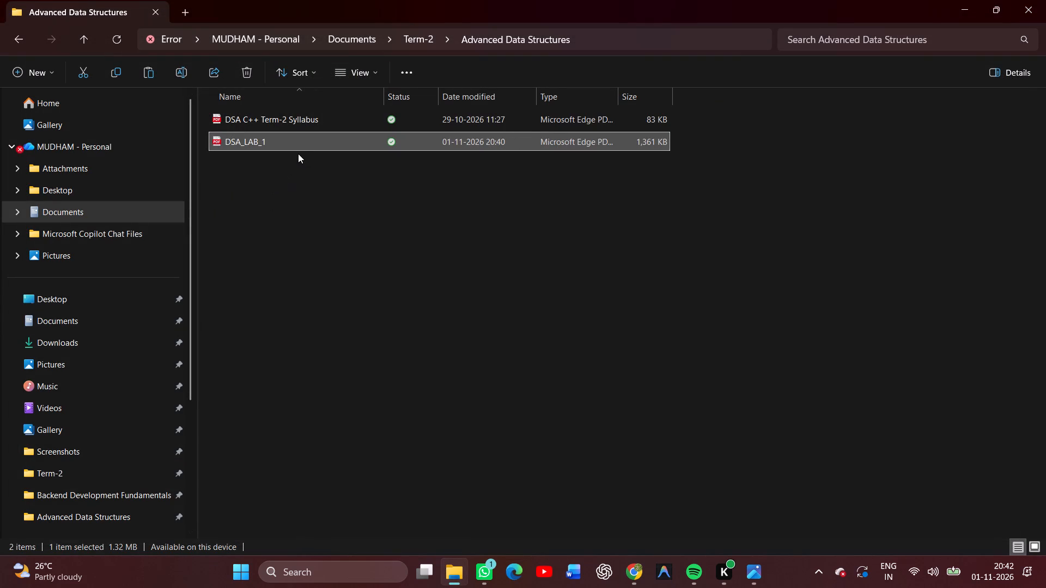
Review the first pages of the DSA_LAB-1 PDF in the Documents folder, close it and delete that file.
left_click(93, 327)
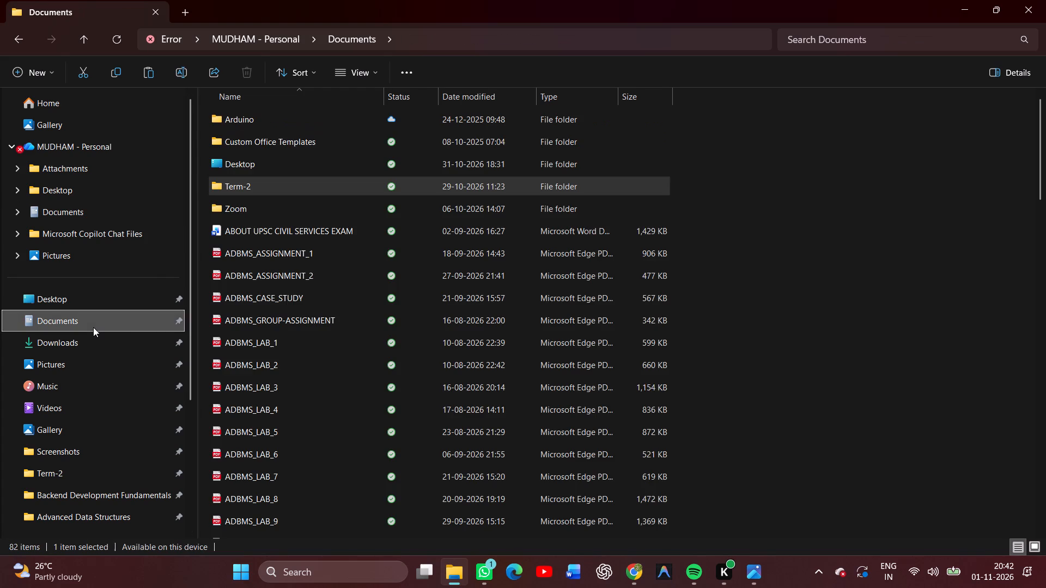
scroll(220, 336, "down", 5)
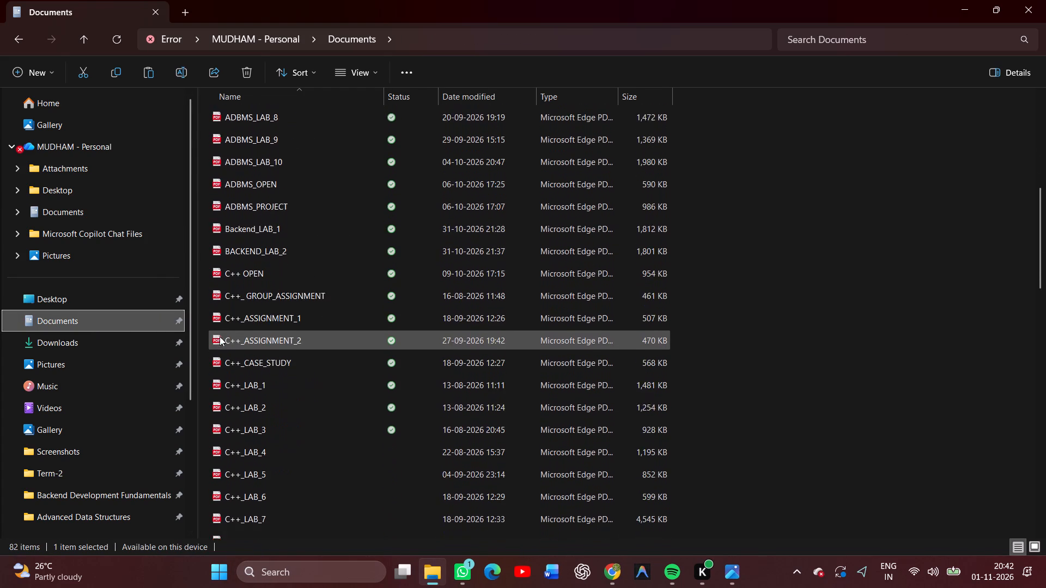
scroll(220, 336, "down", 3)
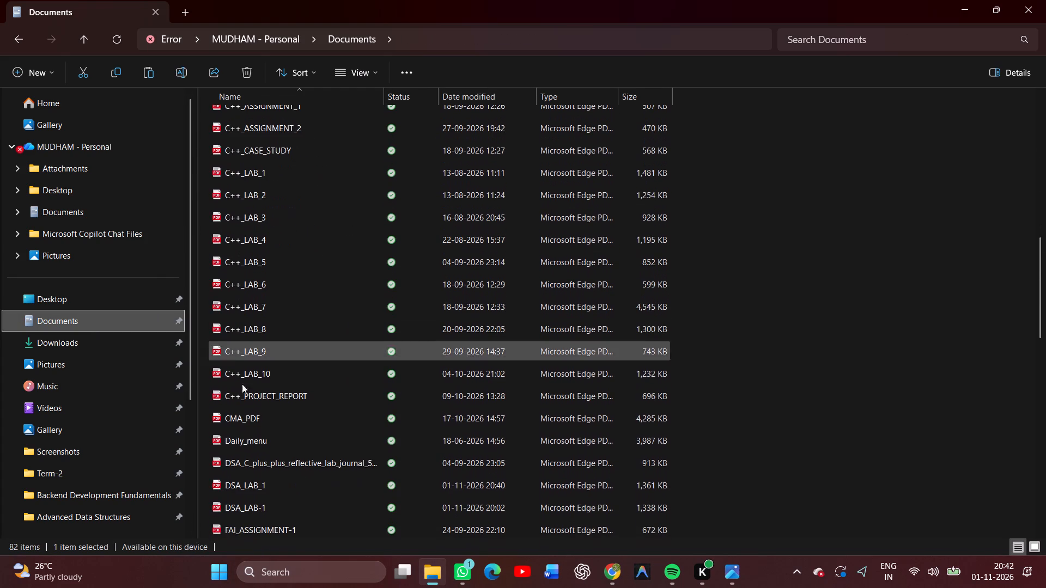
double_click(261, 504)
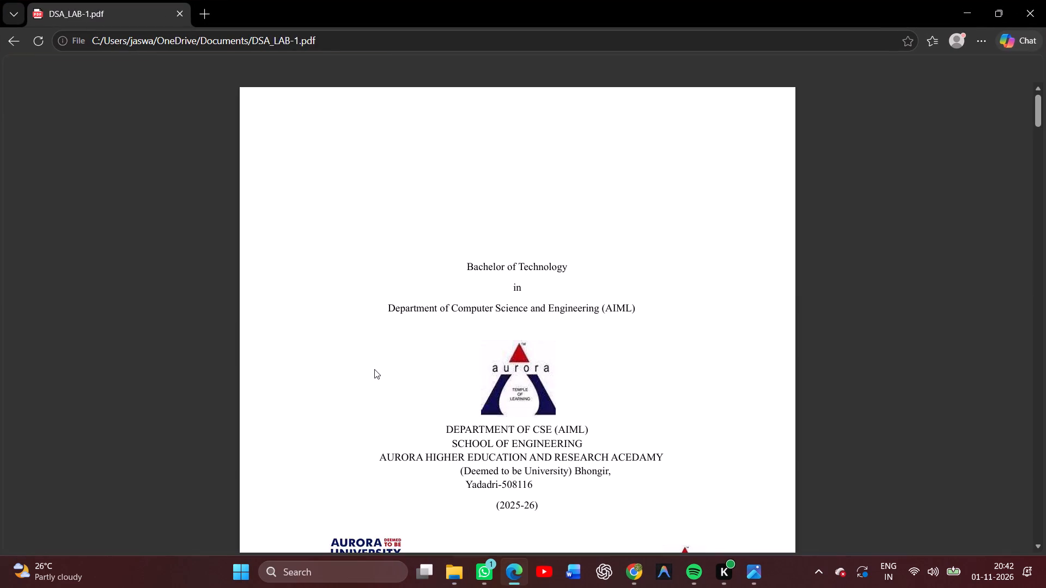
scroll(375, 369, "down", 9)
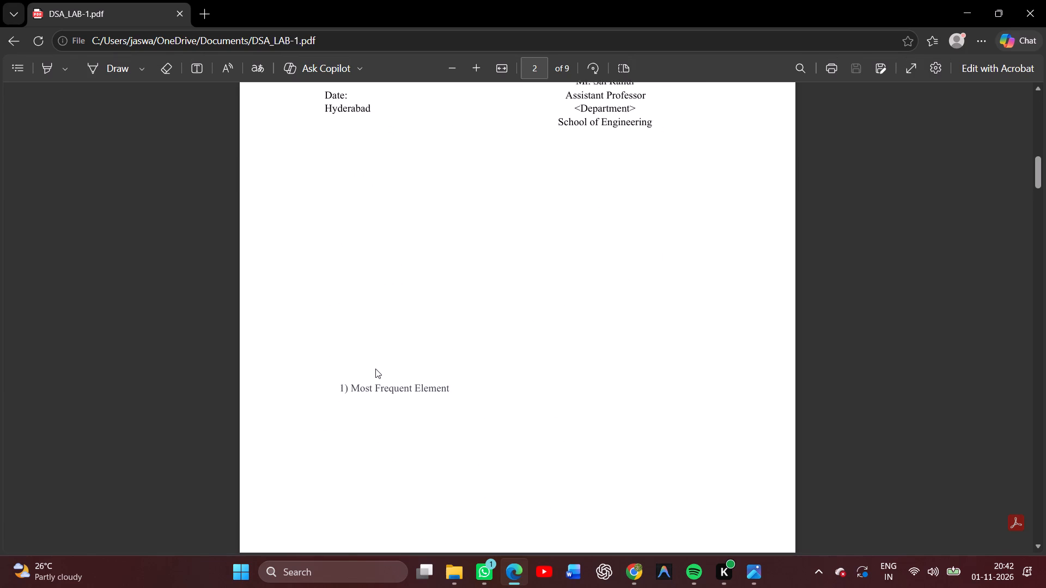
left_click(1036, 0)
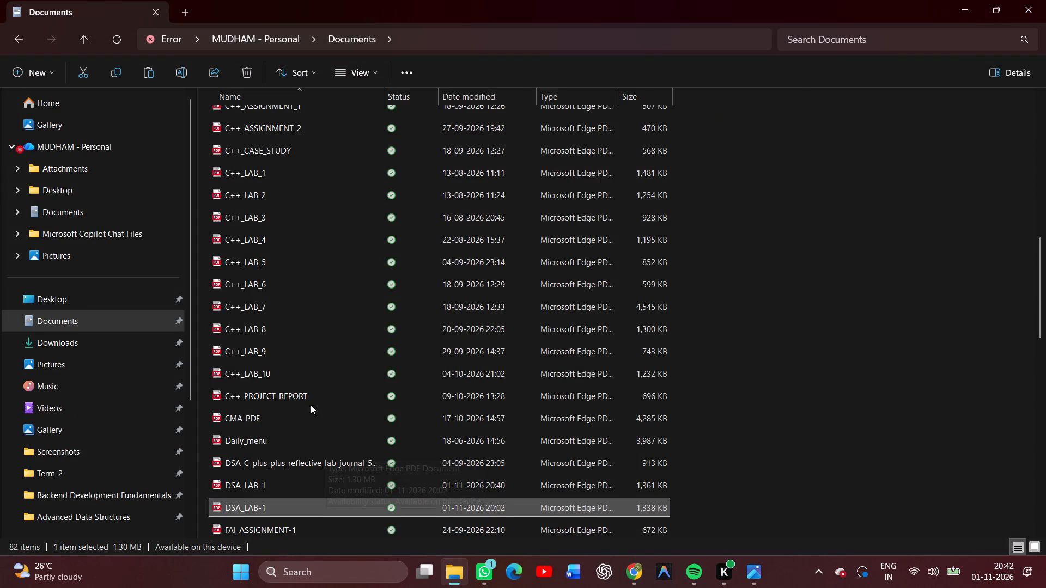
left_click(248, 75)
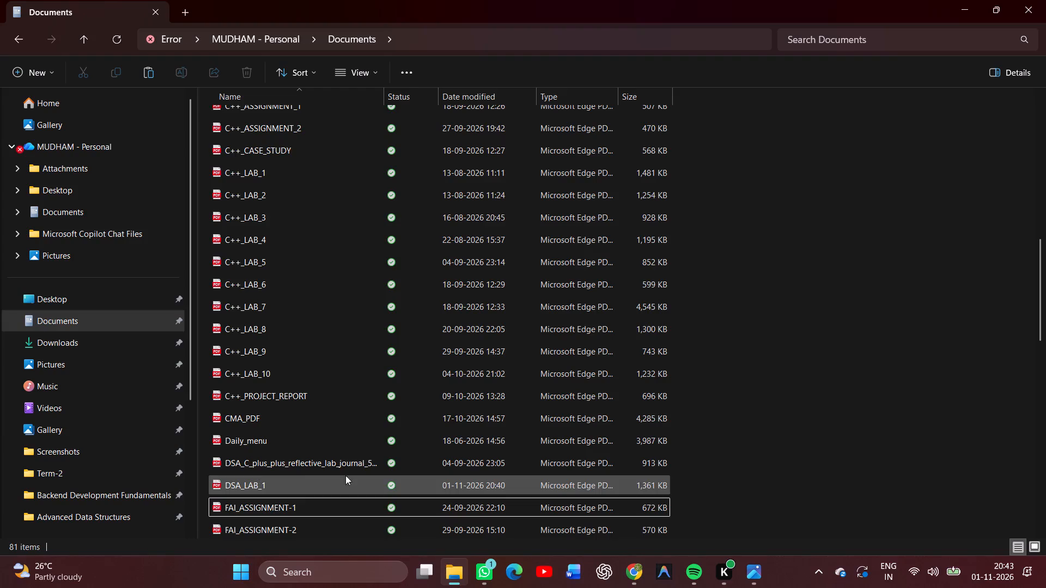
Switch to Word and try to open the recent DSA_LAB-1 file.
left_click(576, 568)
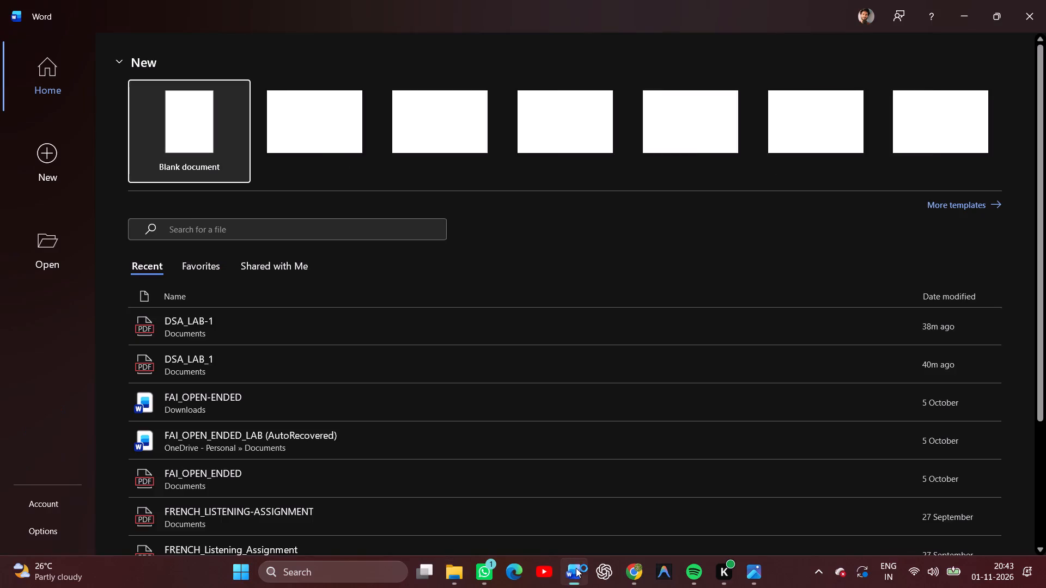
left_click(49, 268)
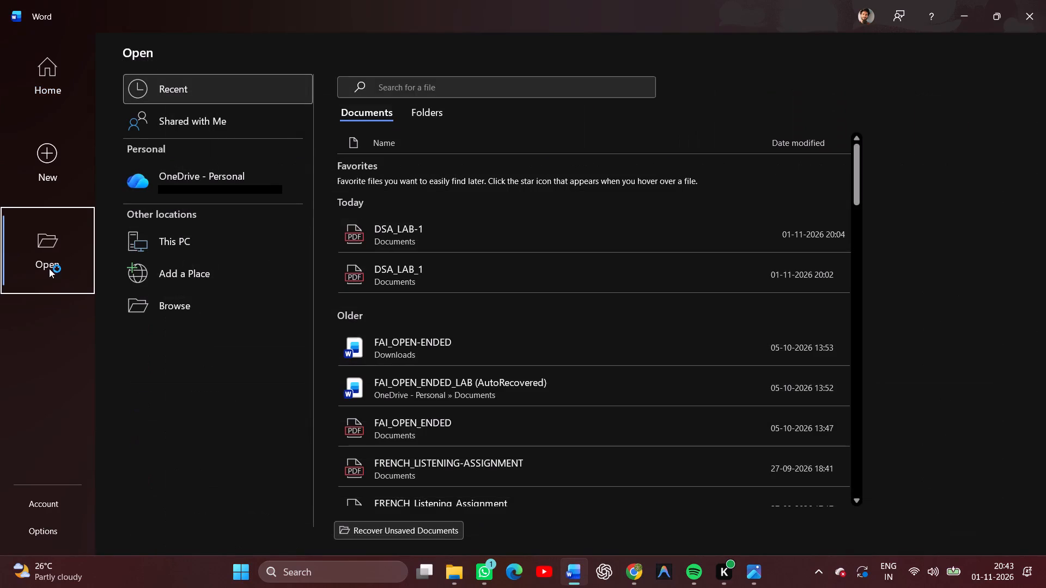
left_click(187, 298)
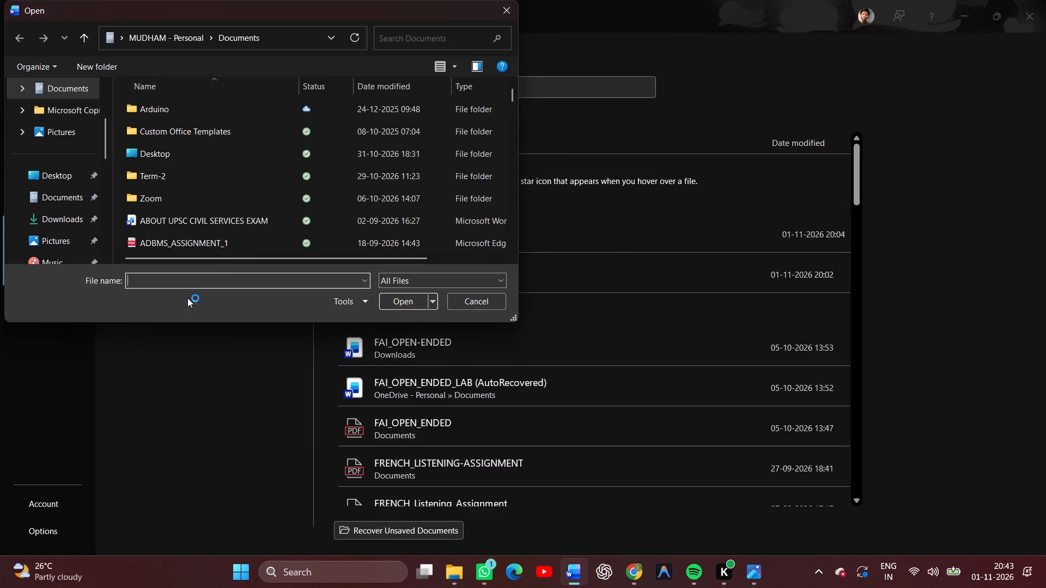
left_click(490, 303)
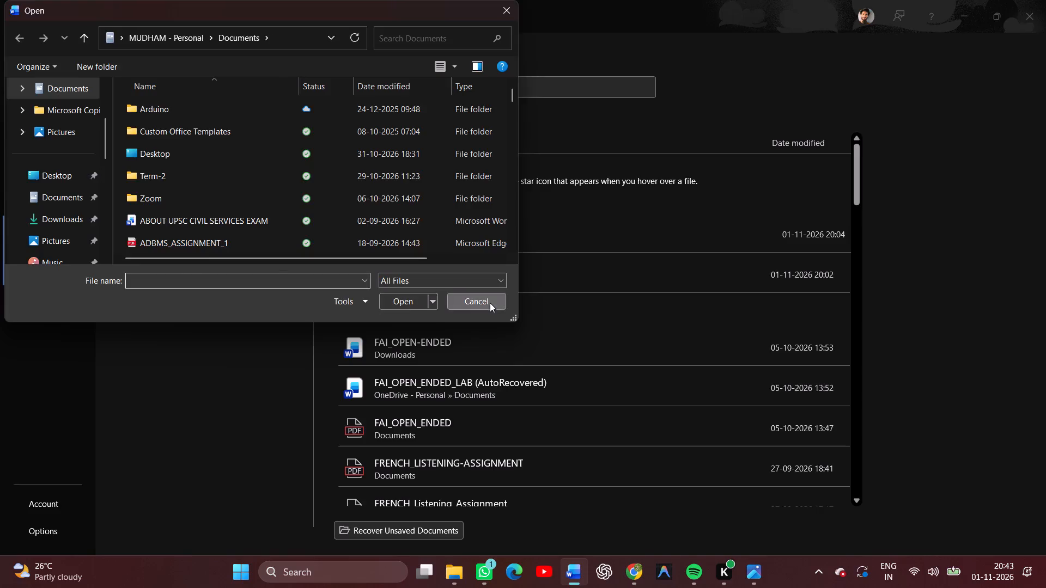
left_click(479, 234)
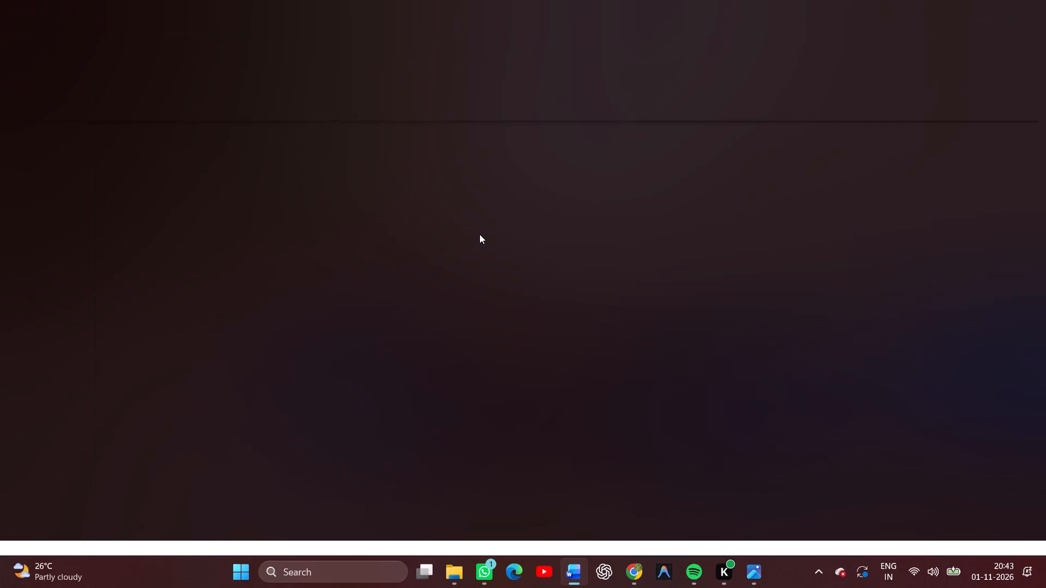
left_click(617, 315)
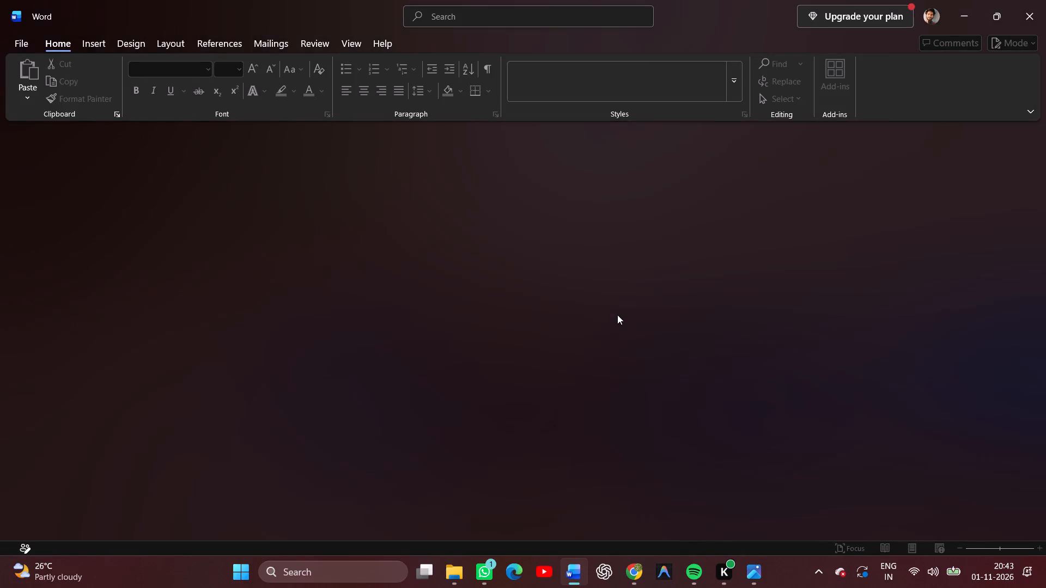
Open the recent DSA_LAB_1 PDF from Documents in Word and look through its cover and code sections.
left_click(571, 566)
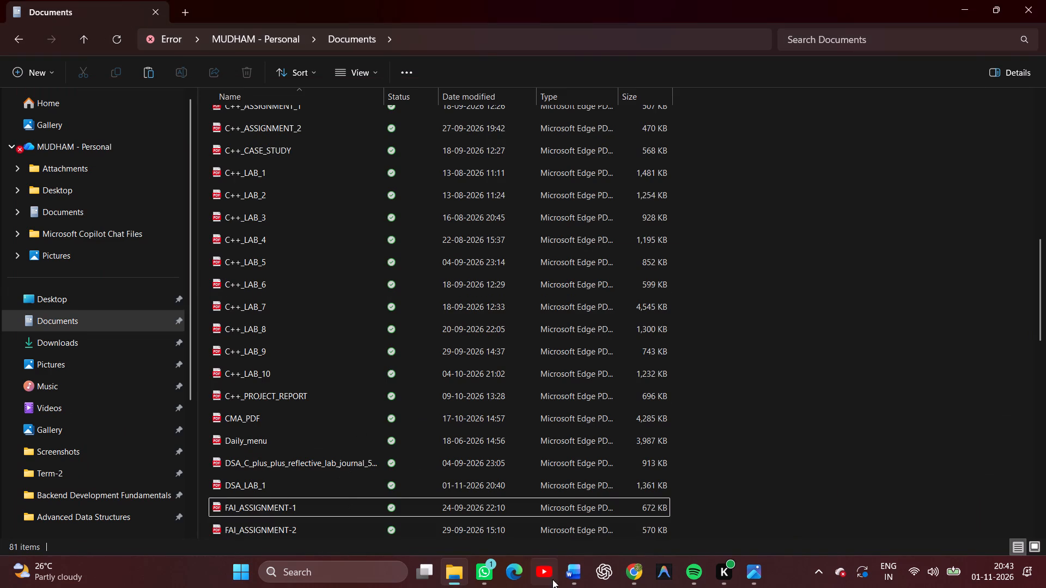
left_click(571, 575)
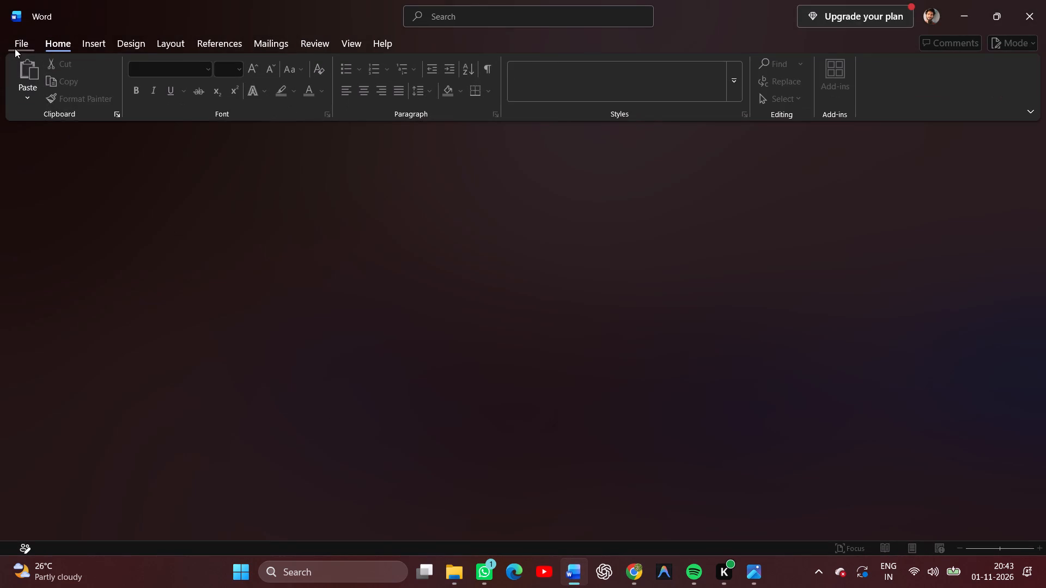
left_click(15, 48)
left_click(226, 354)
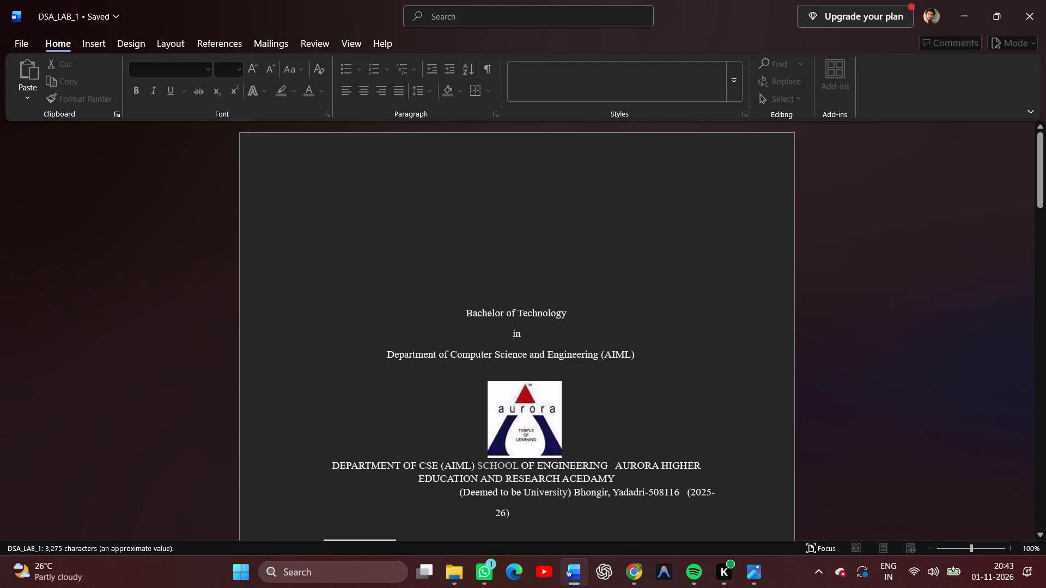
scroll(472, 298, "down", 2)
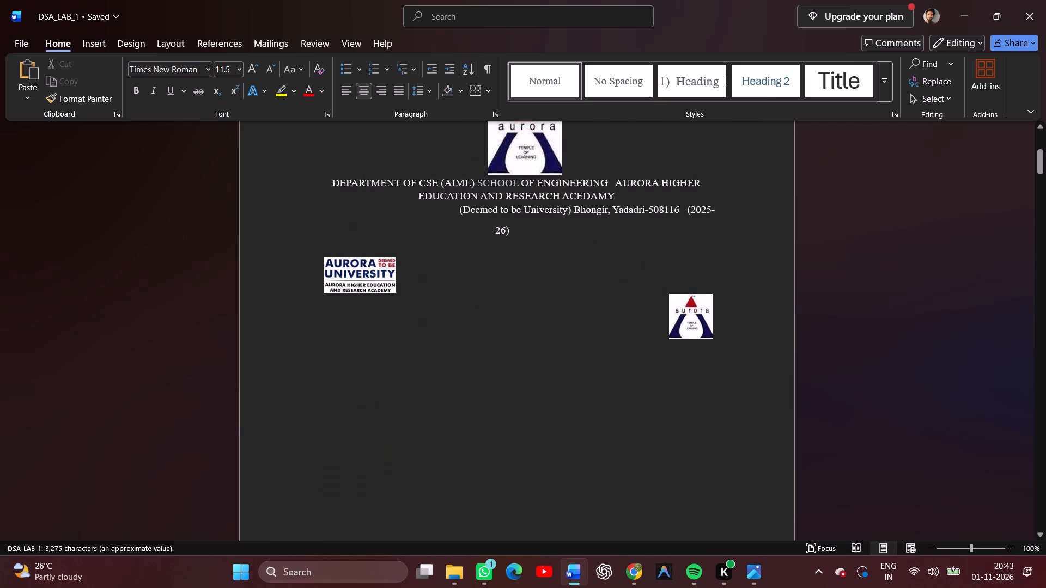
scroll(472, 298, "down", 4)
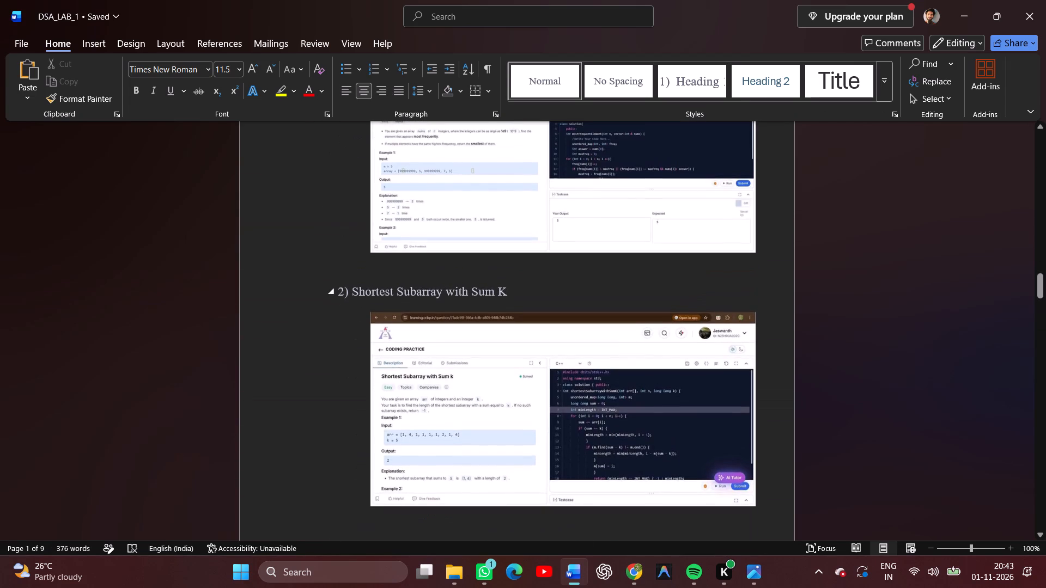
scroll(472, 298, "down", 5)
scroll(472, 298, "up", 12)
scroll(472, 298, "up", 11)
On the cover page, start new lines at AURORA HIGHER EDUCATION, SCHOOL OF ENGINEERING, Bhongir and (2025-26).
scroll(472, 298, "down", 1)
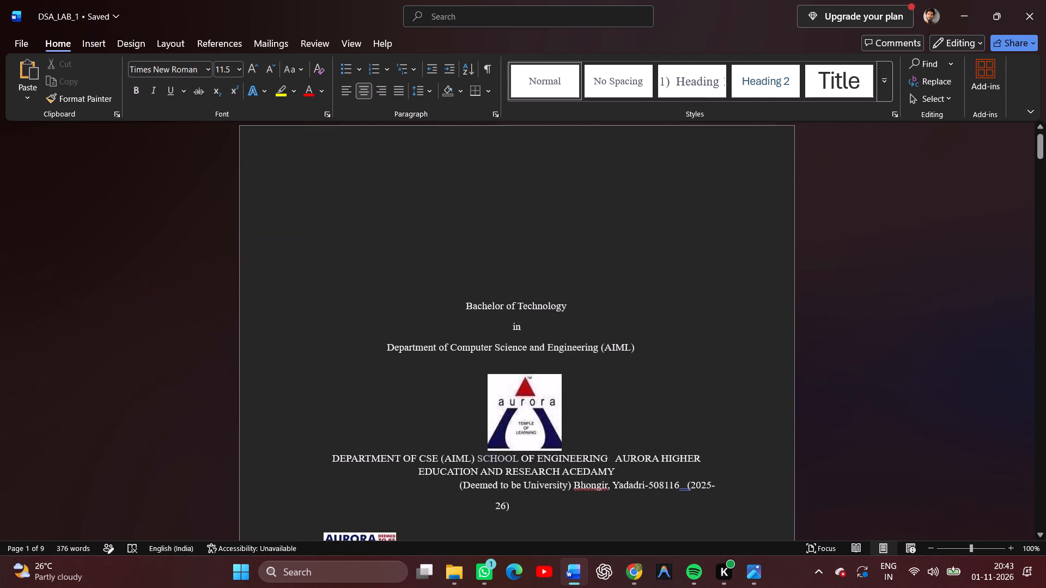
scroll(472, 298, "down", 1)
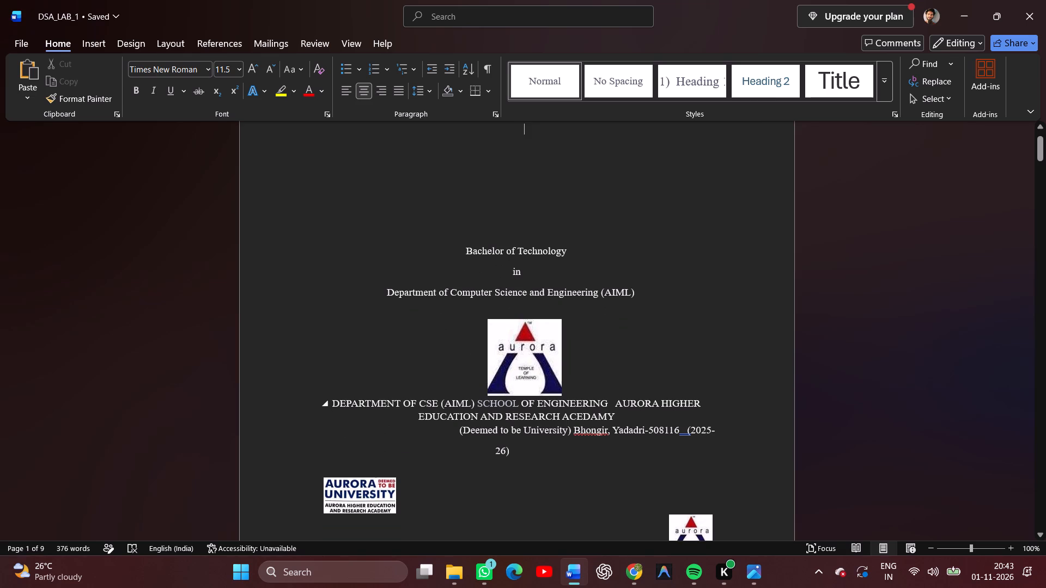
left_click(617, 400)
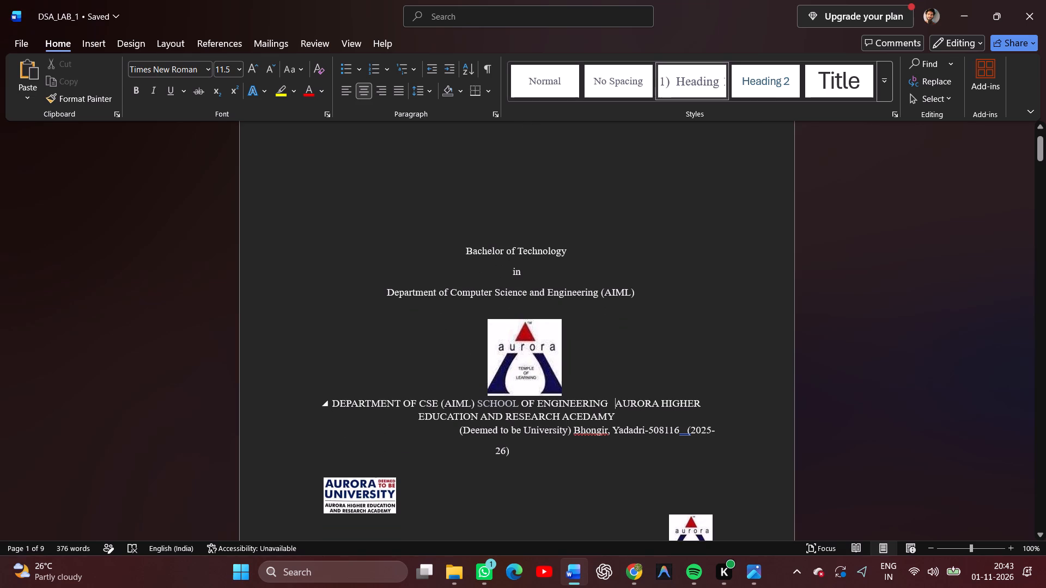
key("Return")
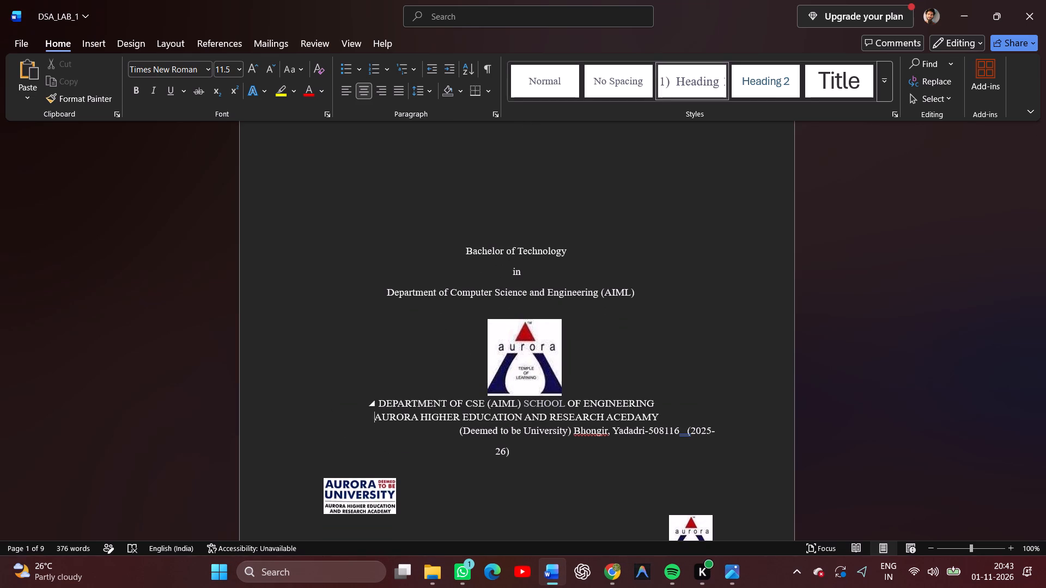
left_click(524, 404)
key("Return")
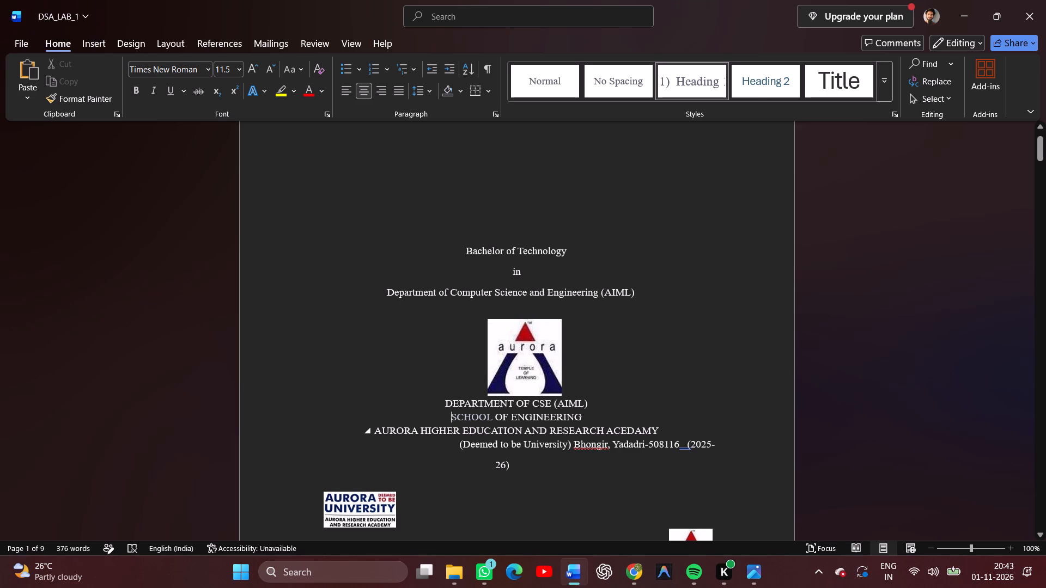
left_click(575, 444)
key("Return")
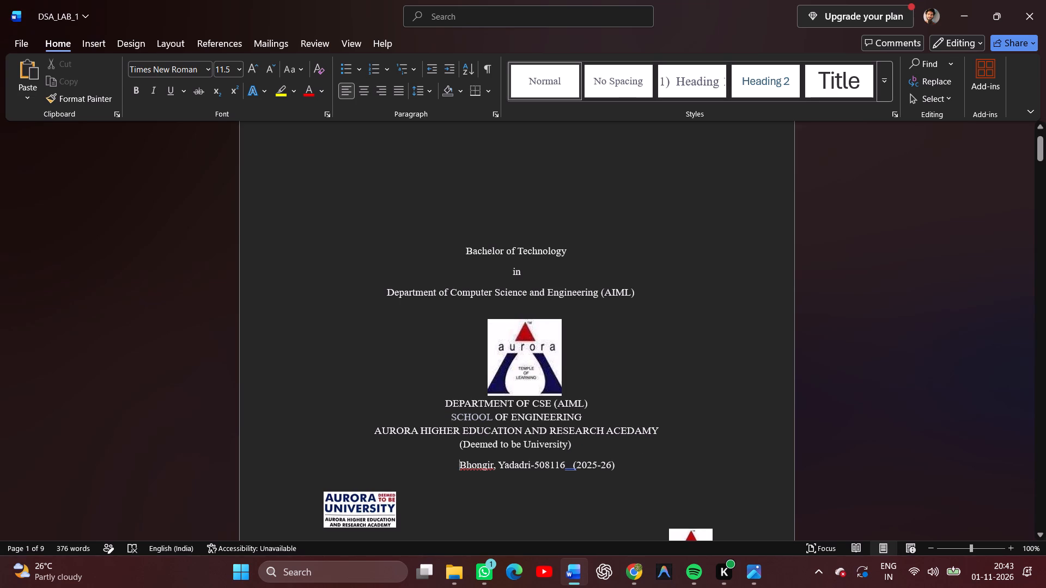
left_click(568, 465)
key("Return")
Shift the (2025-26) line with ten leading spaces so it sits centred under Bhongir, Yadadri-508116.
scroll(568, 465, "down", 1)
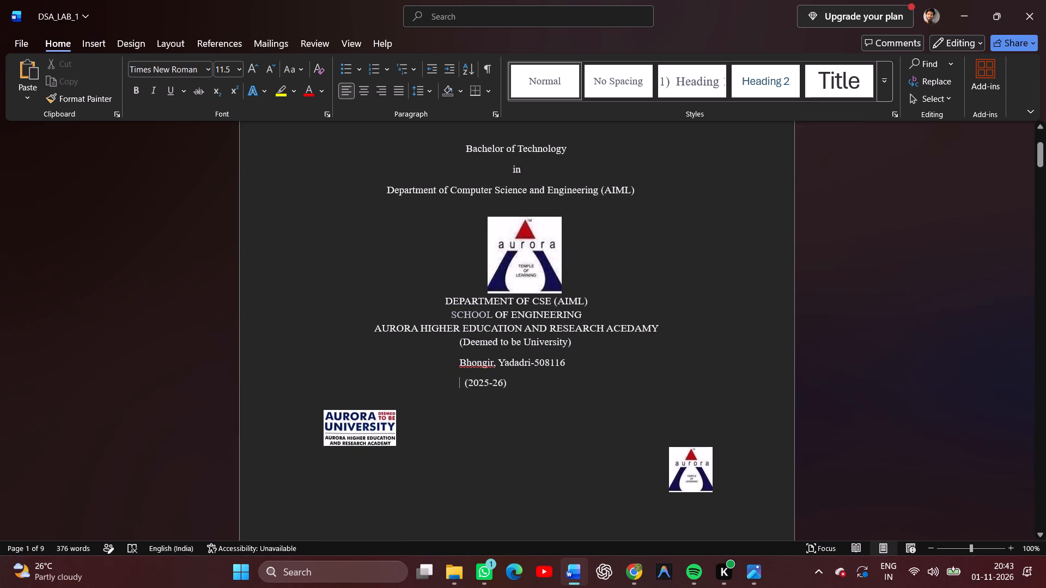
key("space")
key("space")
key("space")
key("space")
key("space")
key("space")
key("space")
key("space")
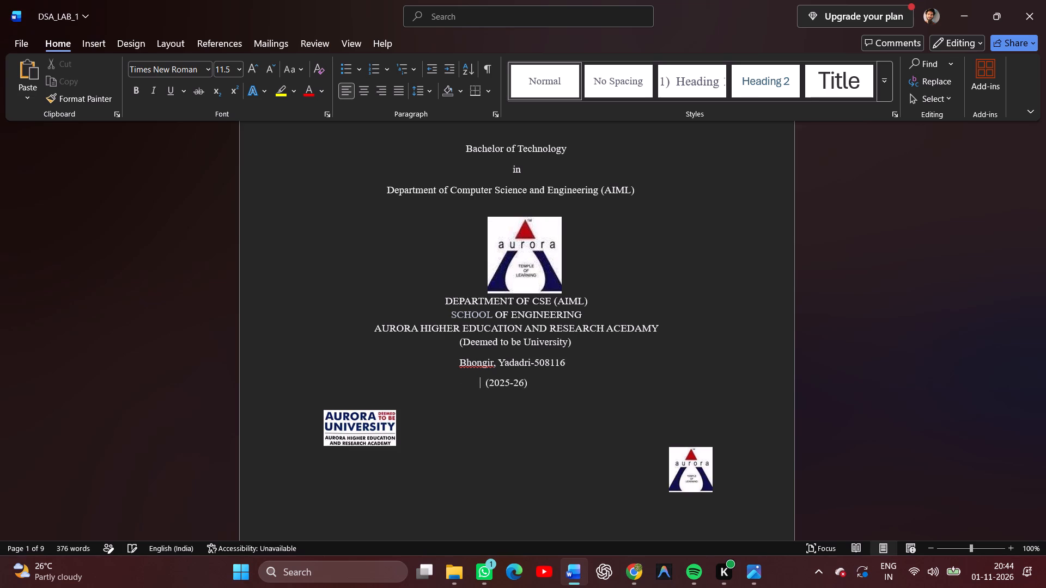
key("space")
key("space")
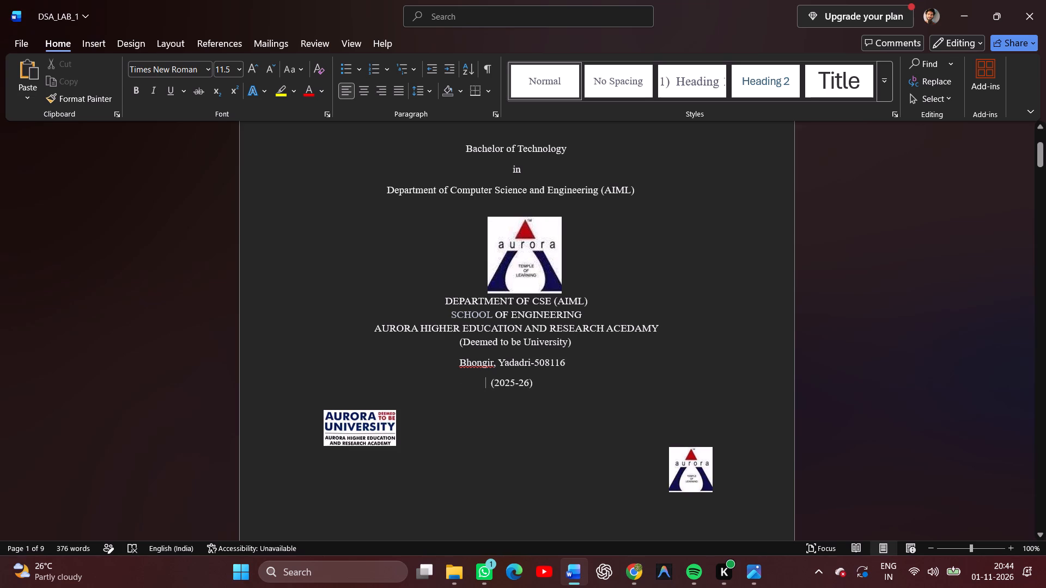
left_click(332, 387)
Insert seven blank lines after (2025-26) to push the university logos further down, and check the page layout.
left_click(542, 381)
key("Return")
key("Return")
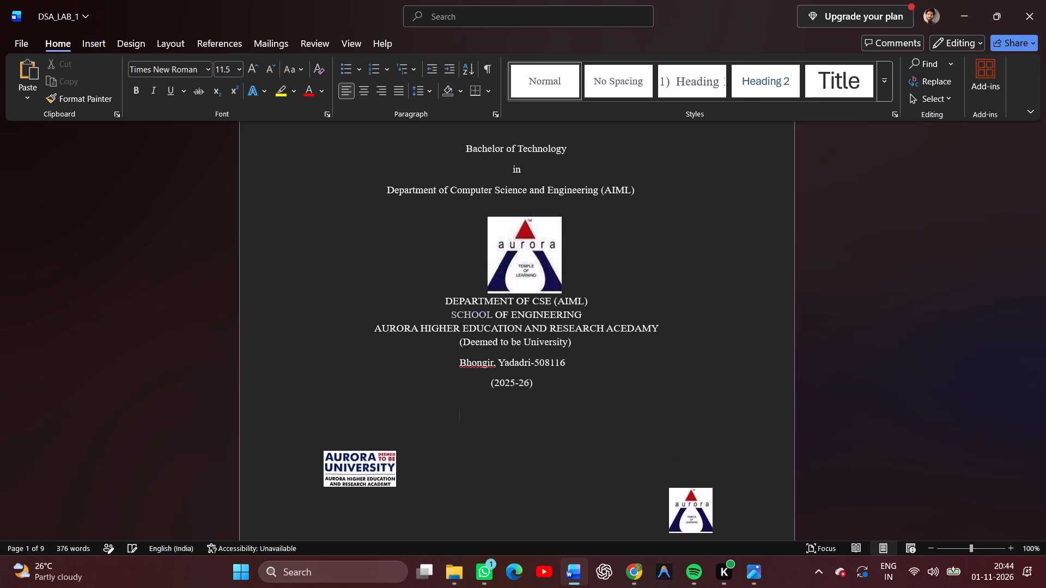
key("Return")
key("Return")
key("Return")
key("Return")
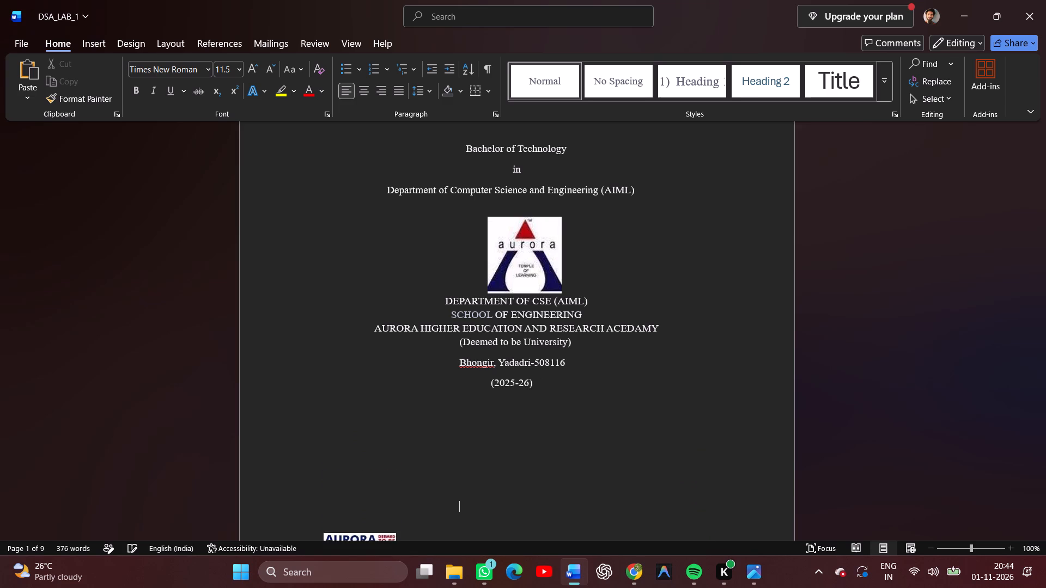
key("Return")
scroll(542, 381, "down", 3)
scroll(542, 381, "up", 8)
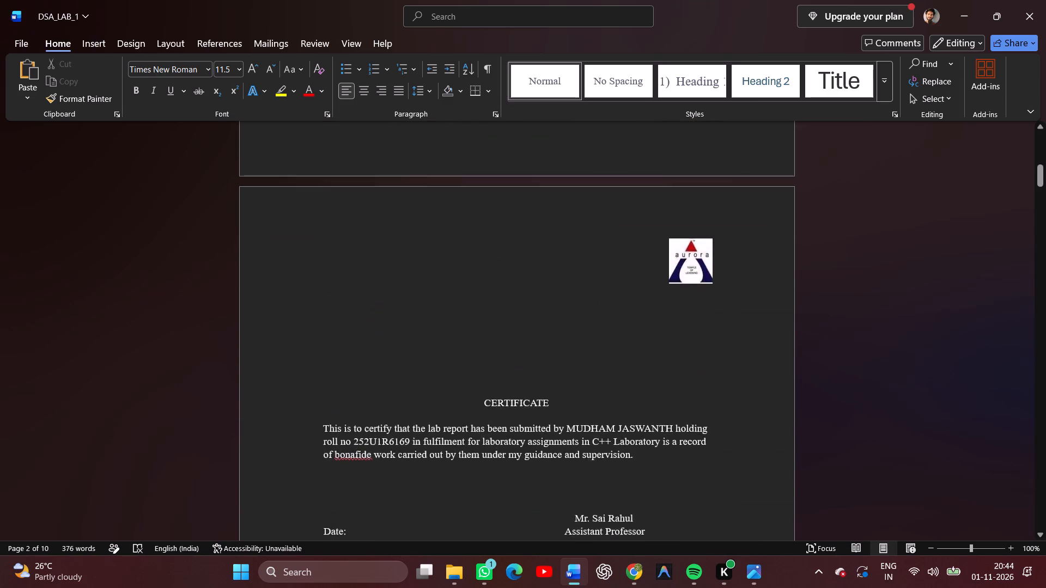
Move the Aurora University logo slightly down on the cover page, roughly level with the Aurora emblem beside it.
scroll(542, 381, "up", 1)
left_click(331, 356)
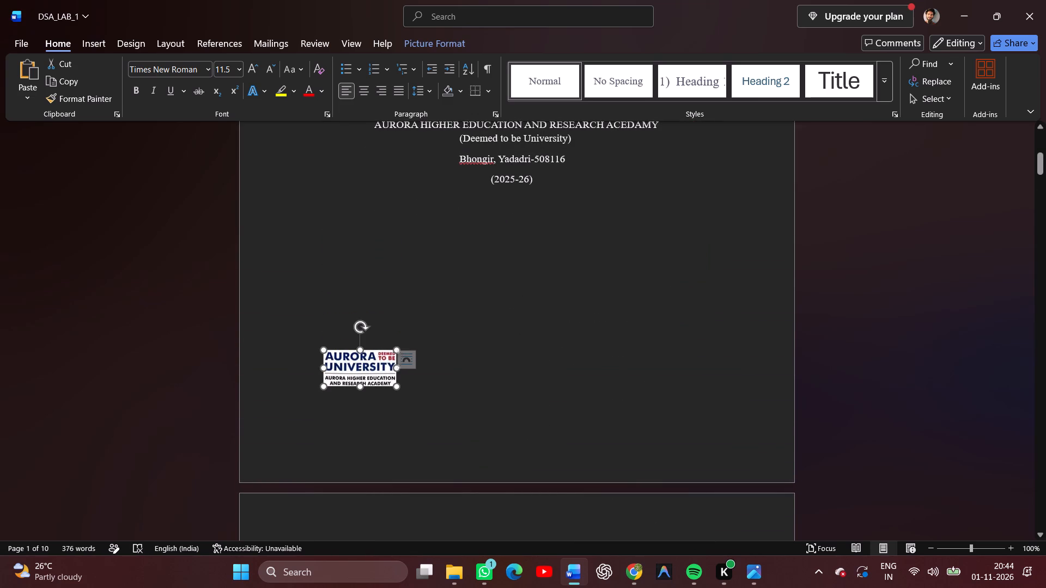
left_click_drag(331, 356, 348, 515)
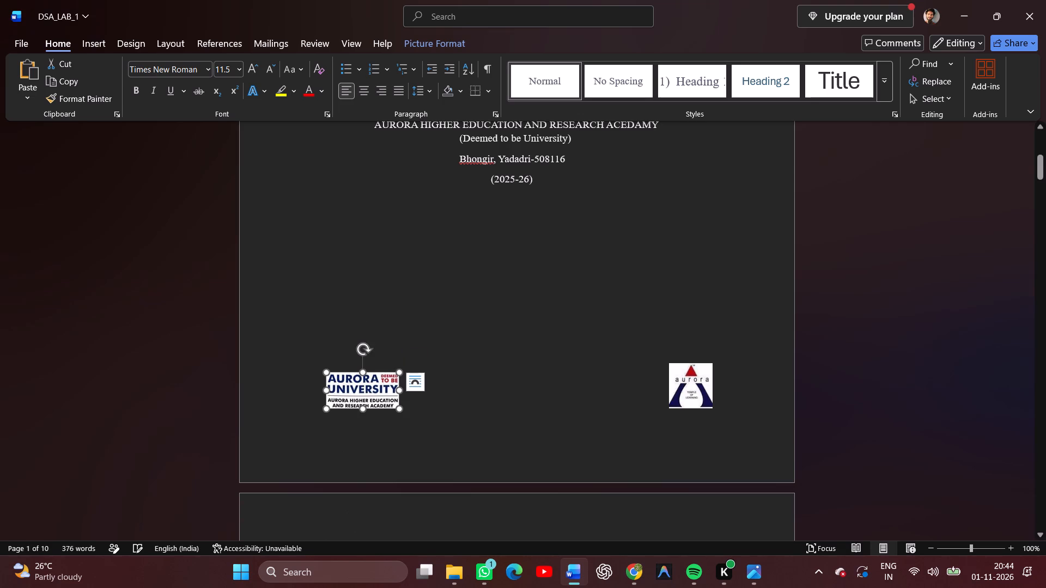
Insert one more blank line above the logos on the cover page to push both onto the CERTIFICATE page.
left_click(435, 303)
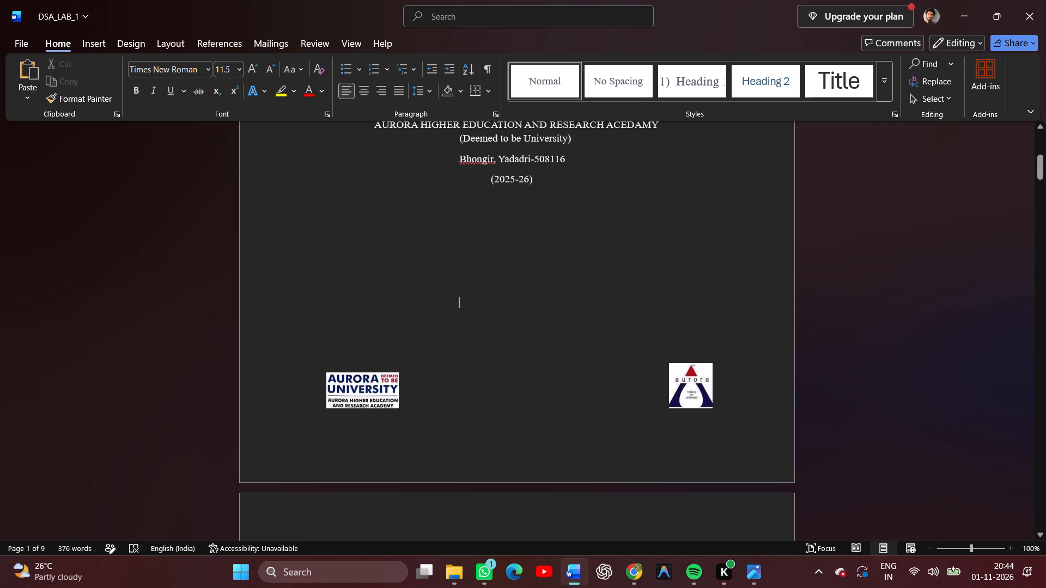
key("Return")
scroll(435, 303, "down", 3)
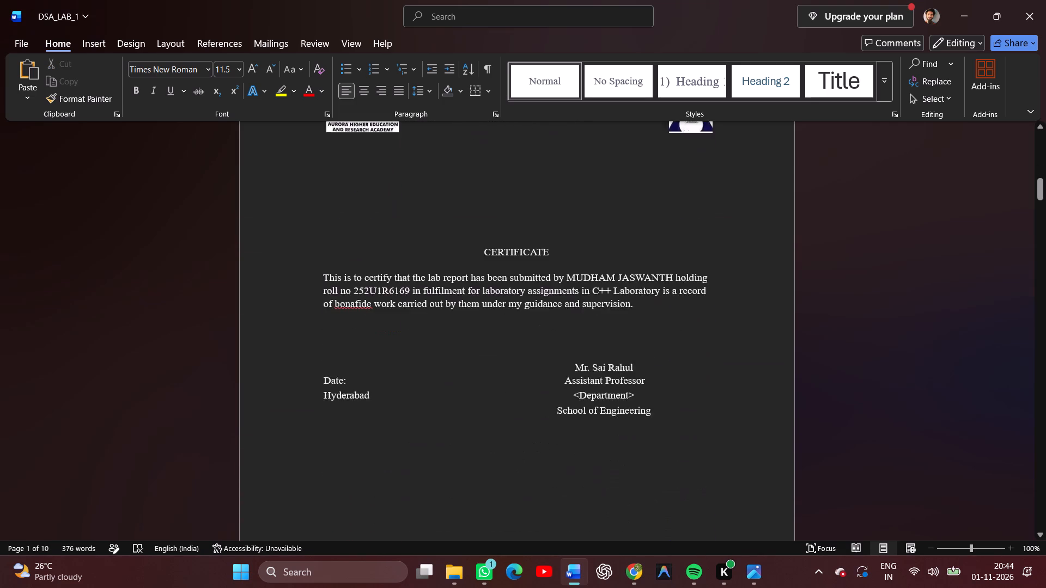
Delete the blank lines above the heading 1) Most Frequent Element to pull it up, and check the page layout.
scroll(435, 303, "down", 4)
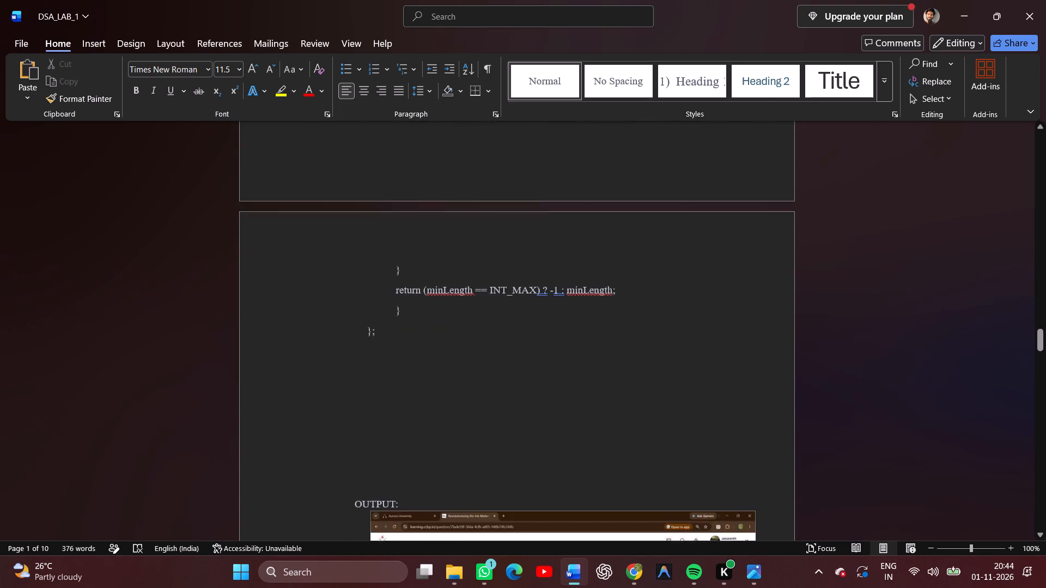
scroll(435, 303, "down", 1)
scroll(435, 303, "up", 1)
scroll(435, 303, "down", 1)
scroll(435, 303, "up", 16)
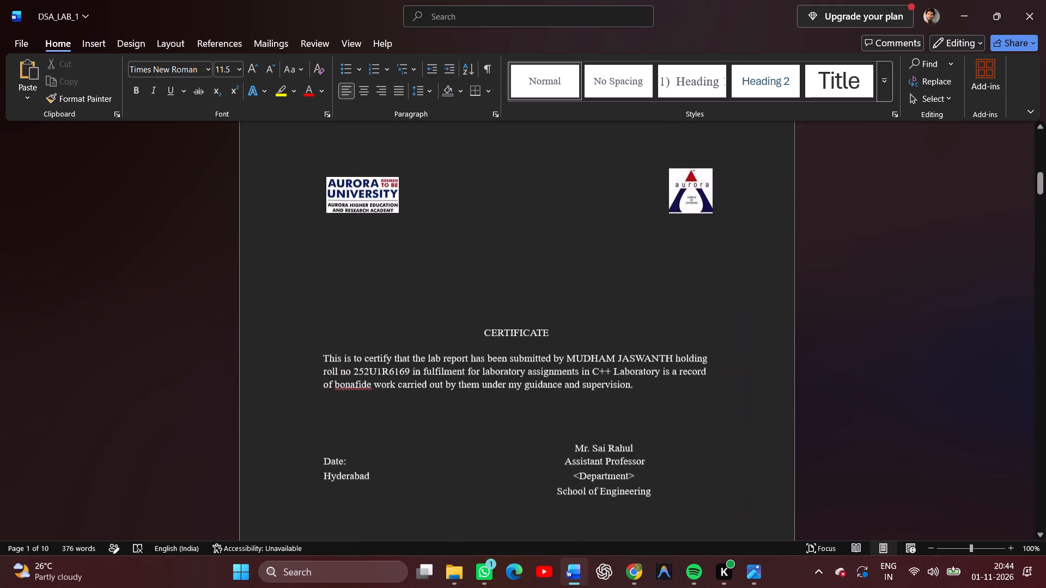
scroll(435, 303, "down", 3)
left_click(386, 390)
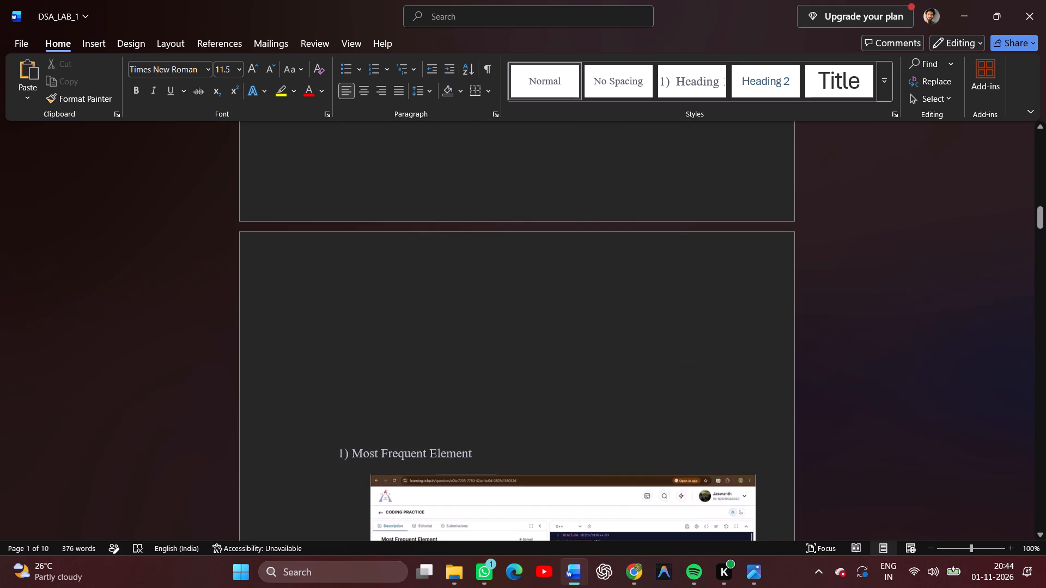
key("BackSpace")
key("BackSpace")
key("BackSpace")
key("BackSpace")
key("BackSpace")
key("BackSpace")
key("BackSpace")
key("BackSpace")
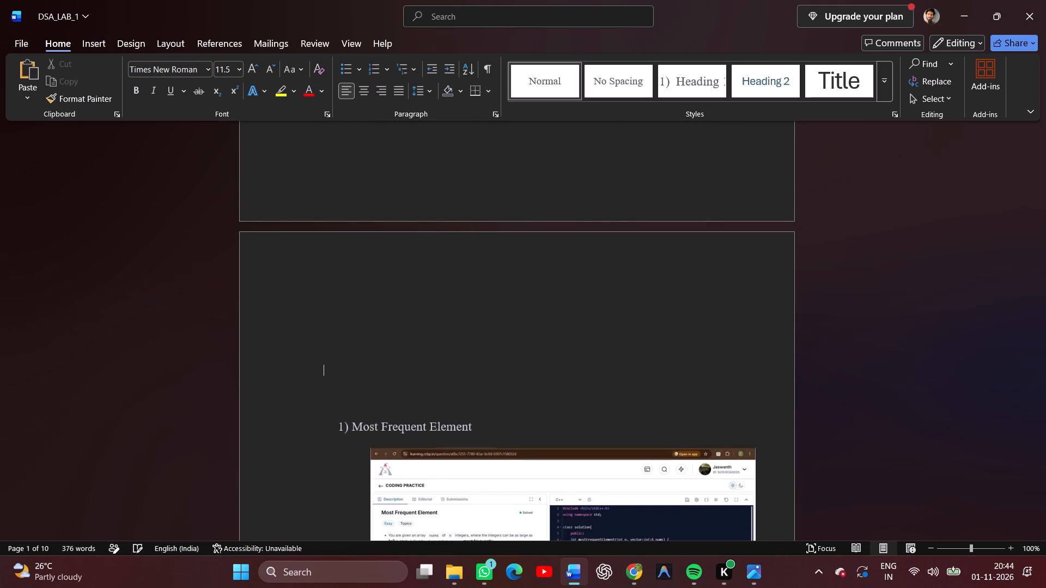
key("BackSpace")
key("BackSpace")
key("BackSpace")
key("BackSpace")
key("BackSpace")
key("BackSpace")
key("BackSpace")
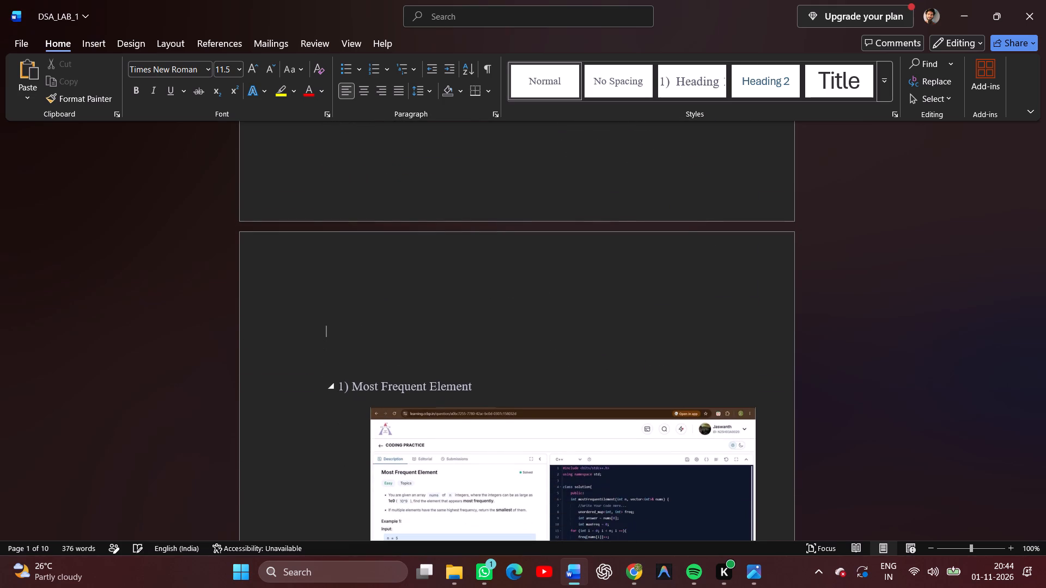
key("BackSpace")
key("BackSpace")
key("BackSpace")
key("BackSpace")
key("BackSpace")
key("BackSpace")
key("BackSpace")
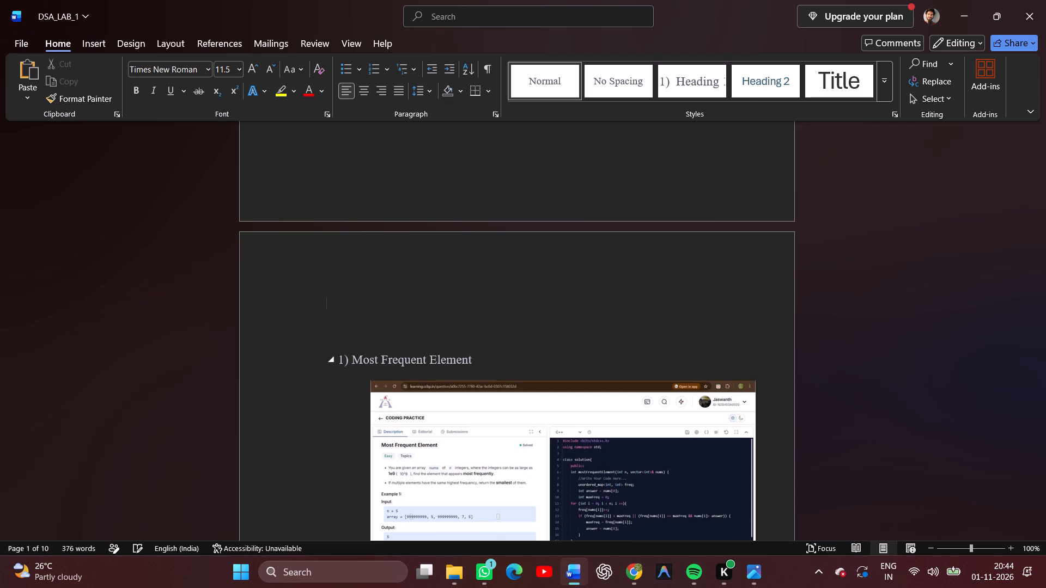
key("BackSpace")
key("BackSpace")
key("BackSpace")
scroll(386, 390, "up", 2)
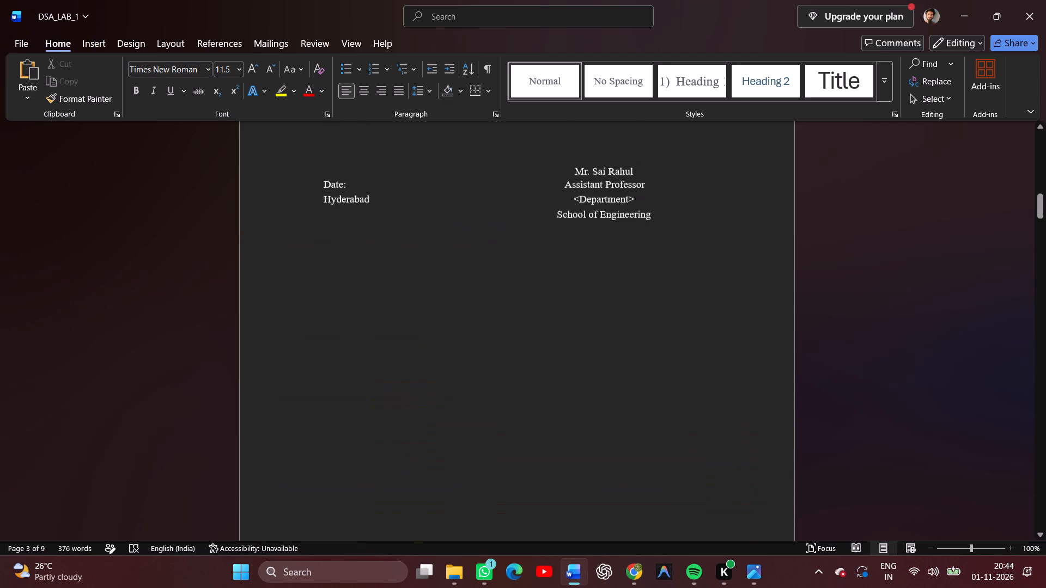
scroll(386, 390, "up", 2)
In the Shortest Subarray with Sum K code, put class solution { and public: on separate lines.
scroll(386, 390, "down", 2)
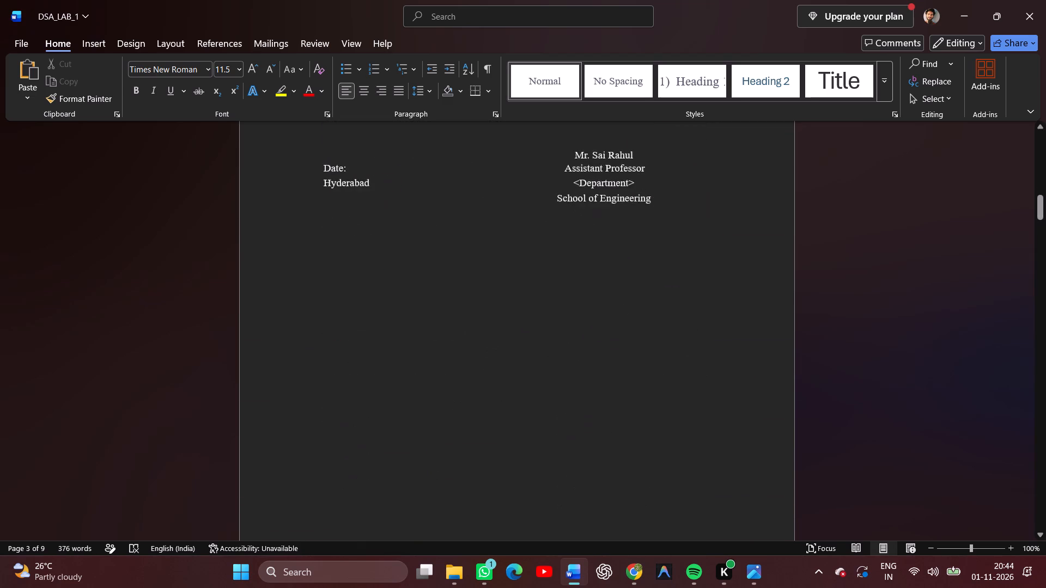
scroll(386, 390, "down", 3)
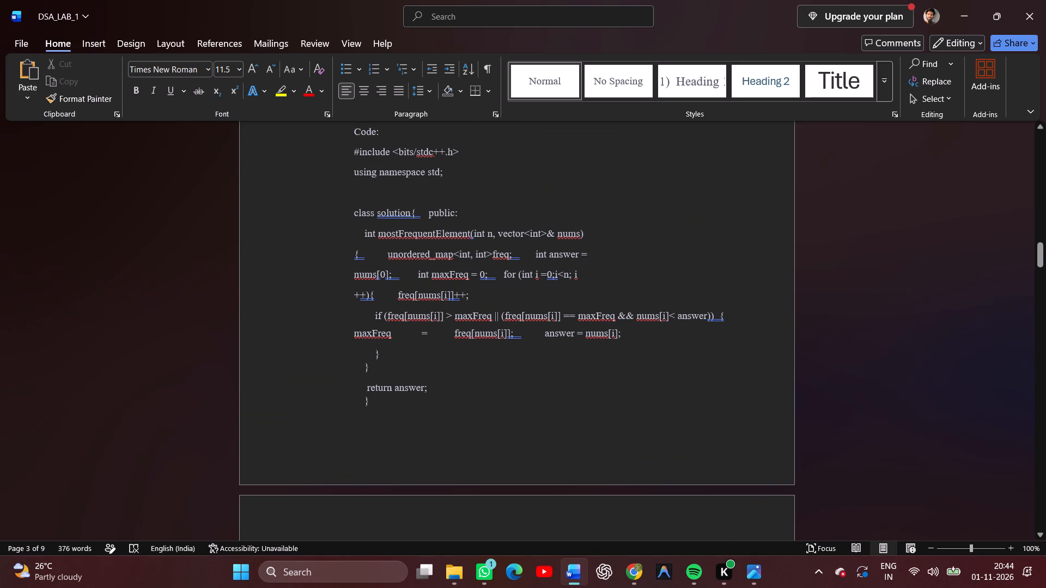
scroll(426, 216, "down", 6)
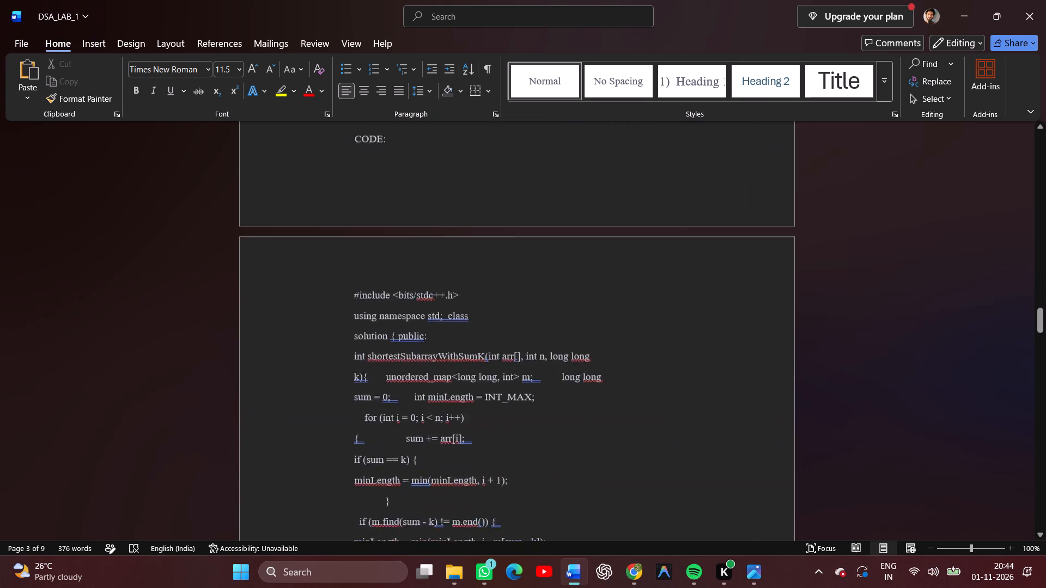
scroll(426, 216, "down", 1)
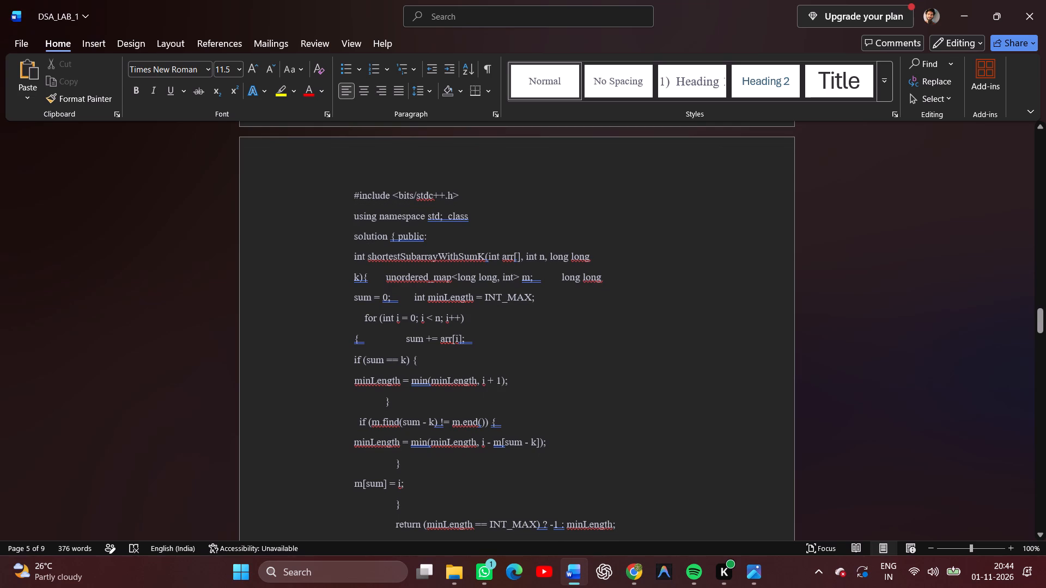
left_click(447, 219)
key("Return")
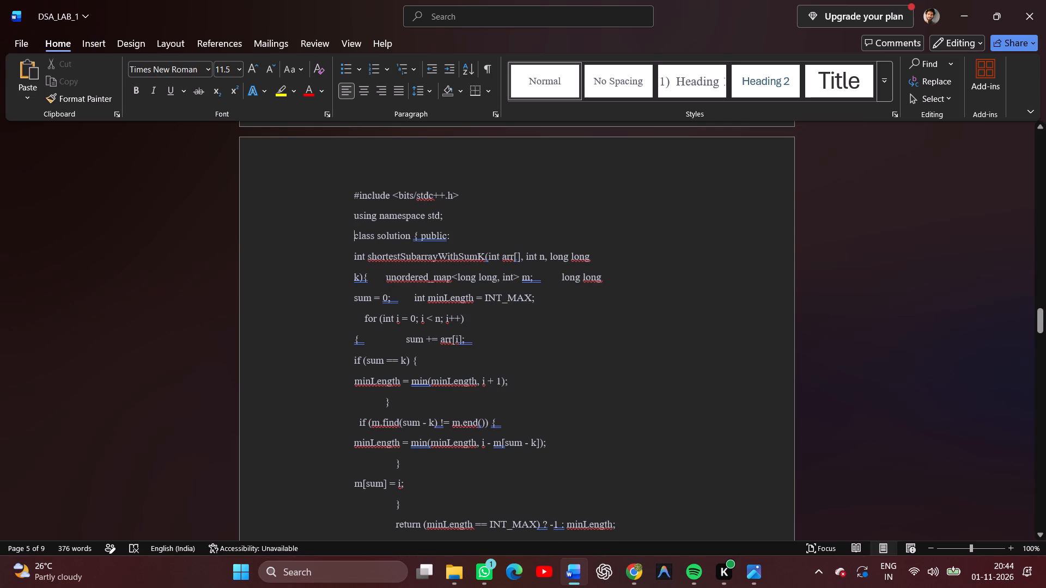
left_click(418, 237)
key("Return")
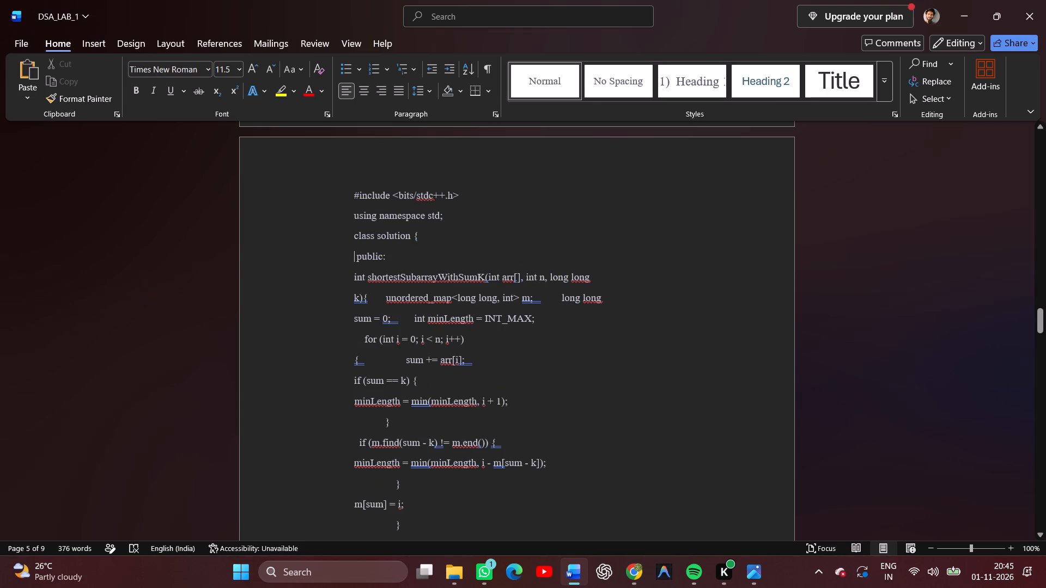
Start a new line at unordered_map and join k){ onto the end of the shortestSubarrayWithSumK function line.
left_click(364, 299)
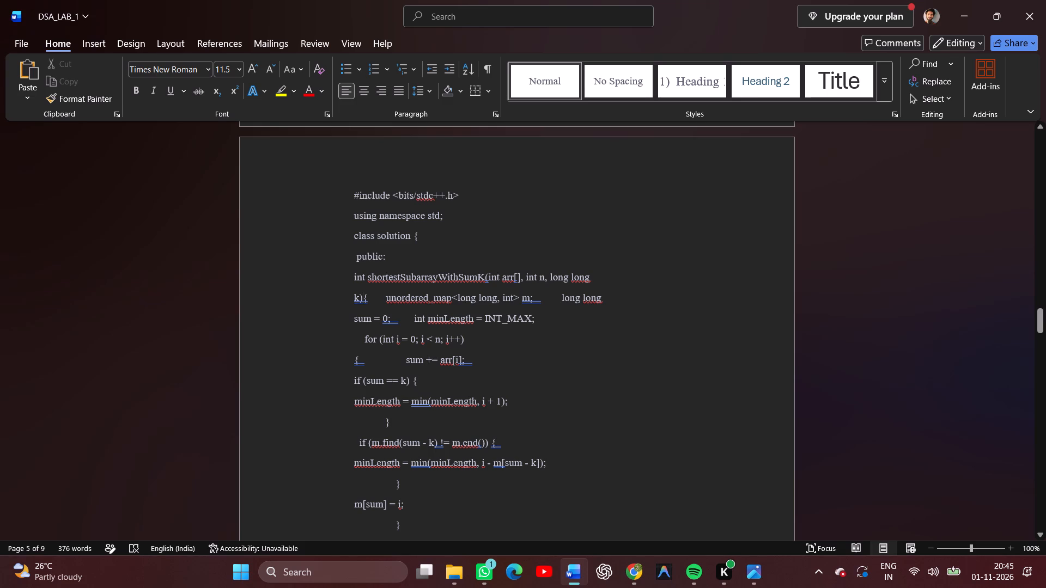
left_click(382, 298)
key("Return")
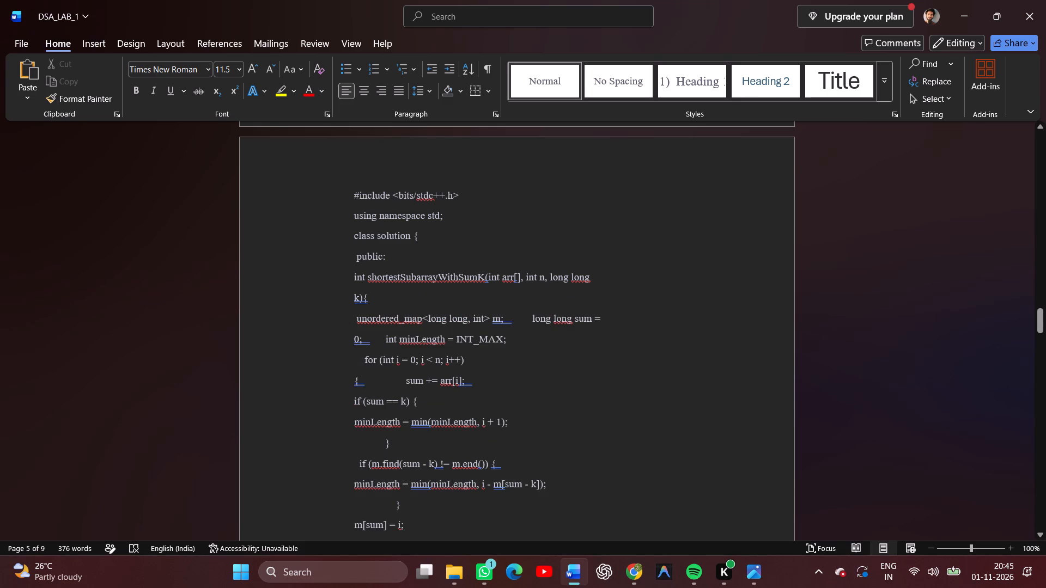
left_click(349, 303)
key("BackSpace")
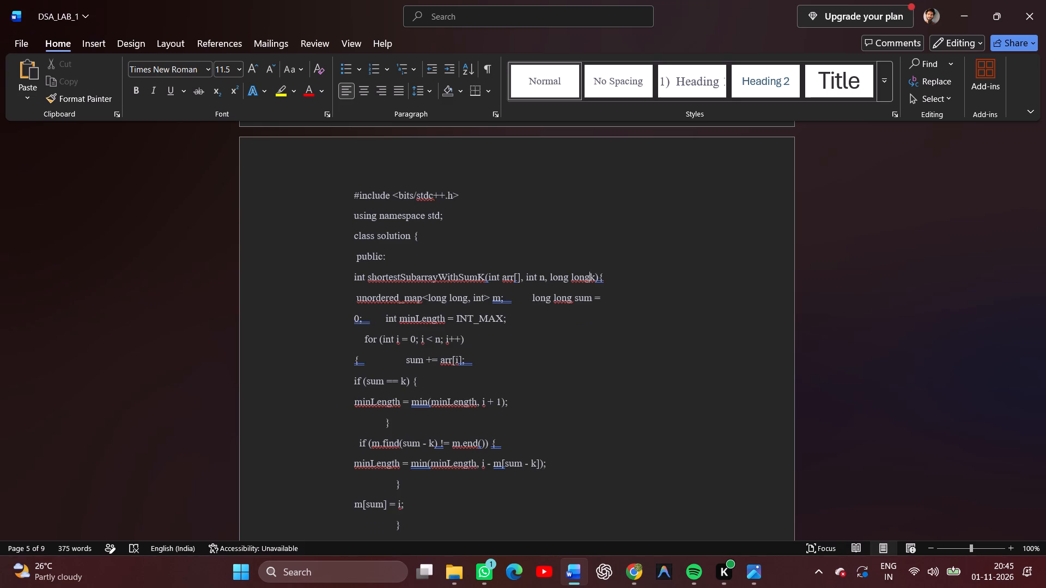
Put the declarations long long sum = 0; and int minLength = INT_MAX; each on its own line.
left_click(520, 301)
key("Return")
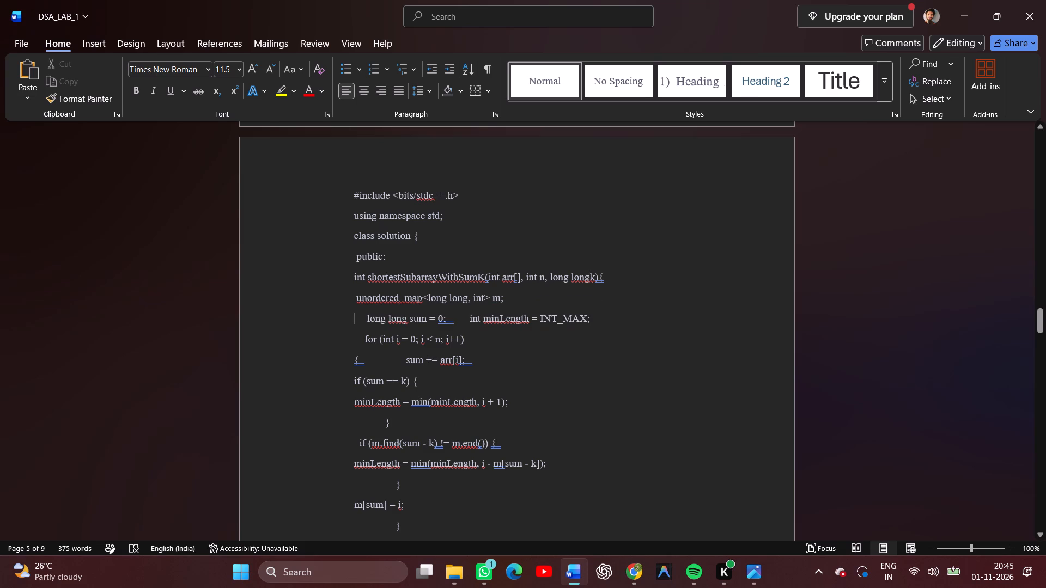
left_click(471, 315)
key("Return")
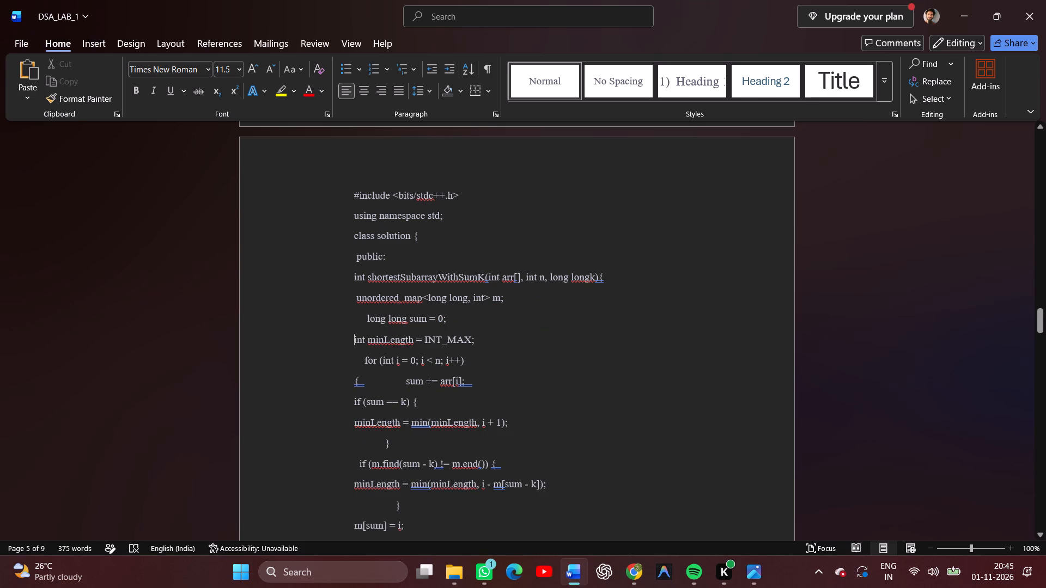
Join the opening brace to the for loop line, with sum += arr[i]; and if (sum == k) { on separate lines below.
left_click(400, 381)
key("Return")
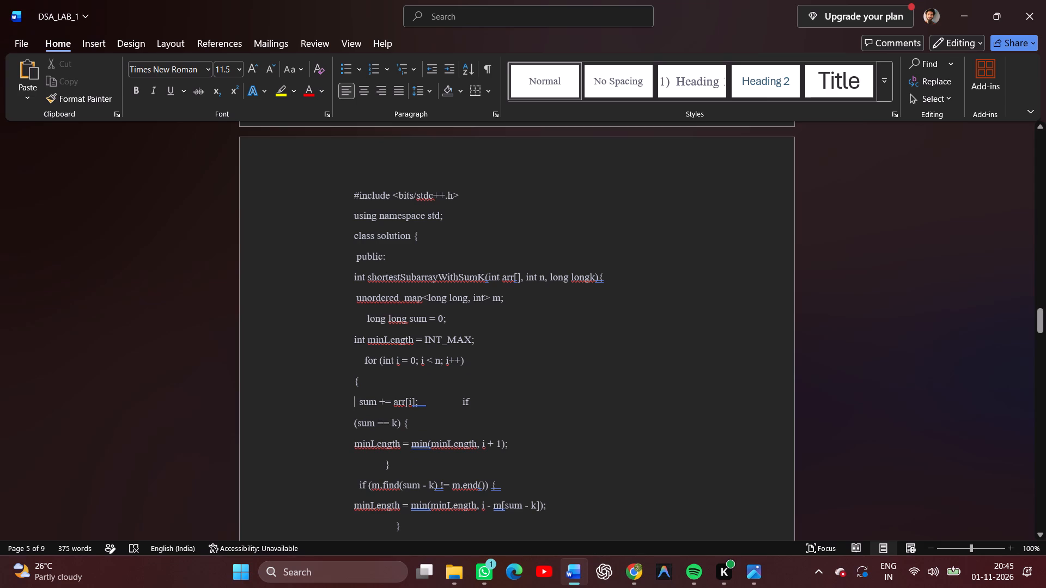
left_click(354, 379)
key("BackSpace")
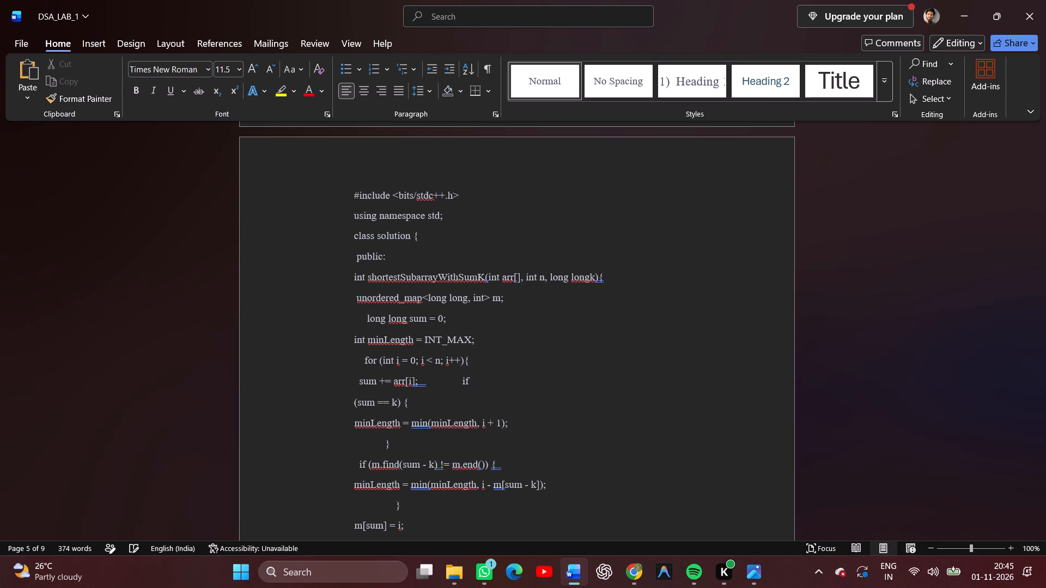
left_click(442, 379)
key("Return")
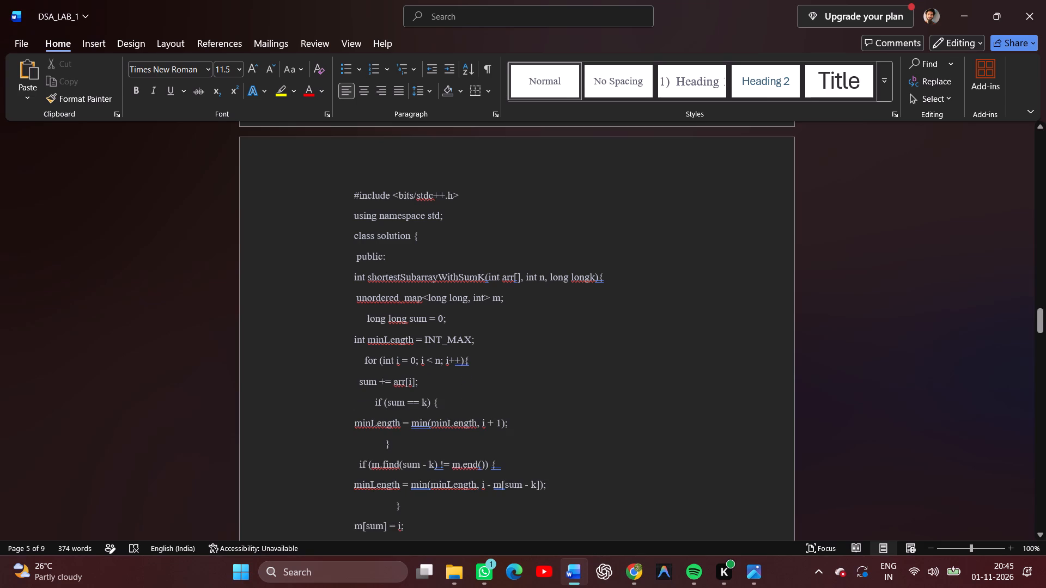
Insert a blank line above CODE: in the Shortest Subarray with Sum K section to push that label onto the next page.
scroll(491, 463, "down", 1)
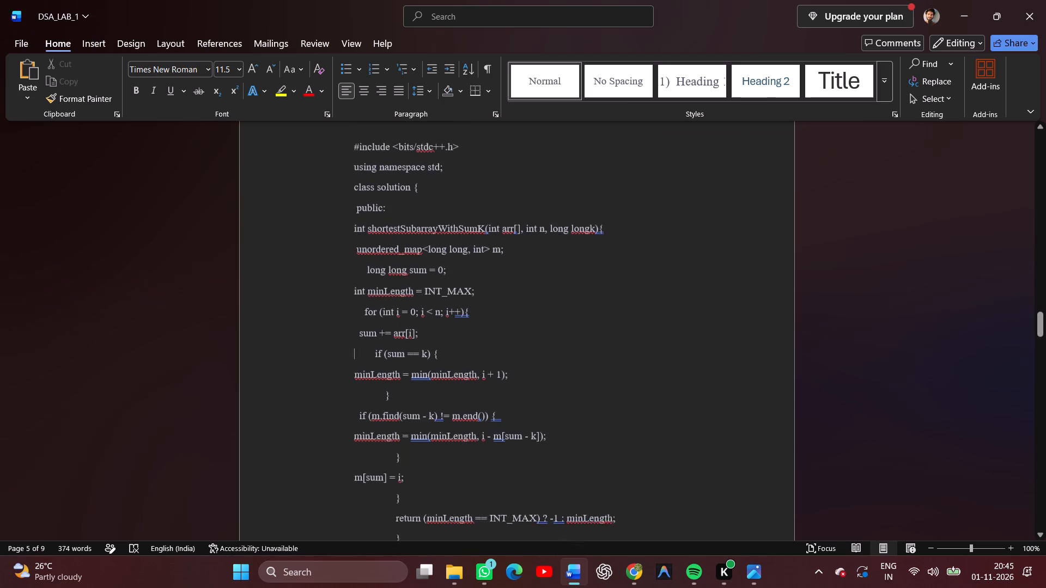
scroll(491, 463, "down", 2)
scroll(491, 463, "up", 2)
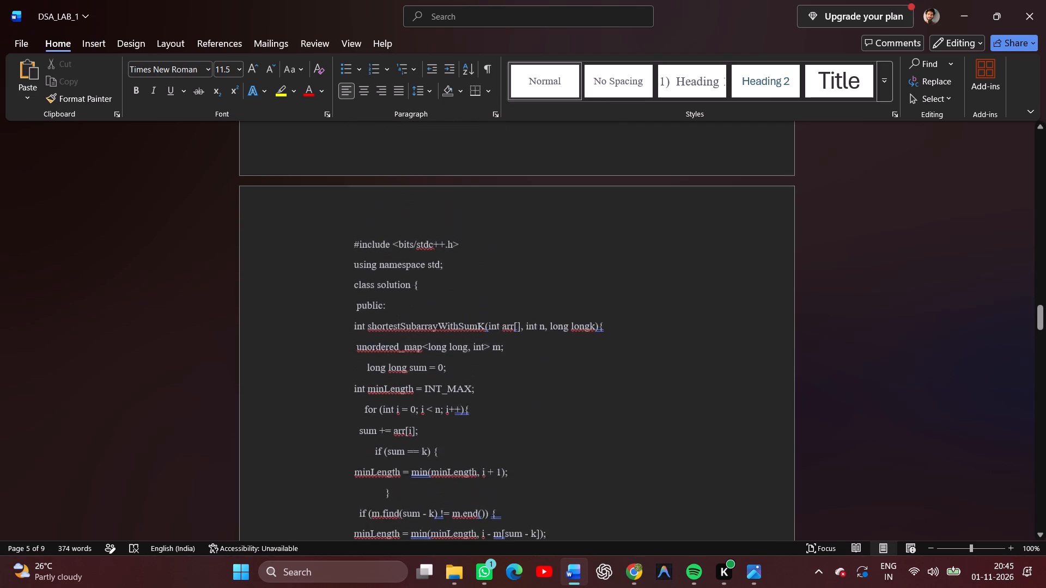
scroll(491, 463, "up", 3)
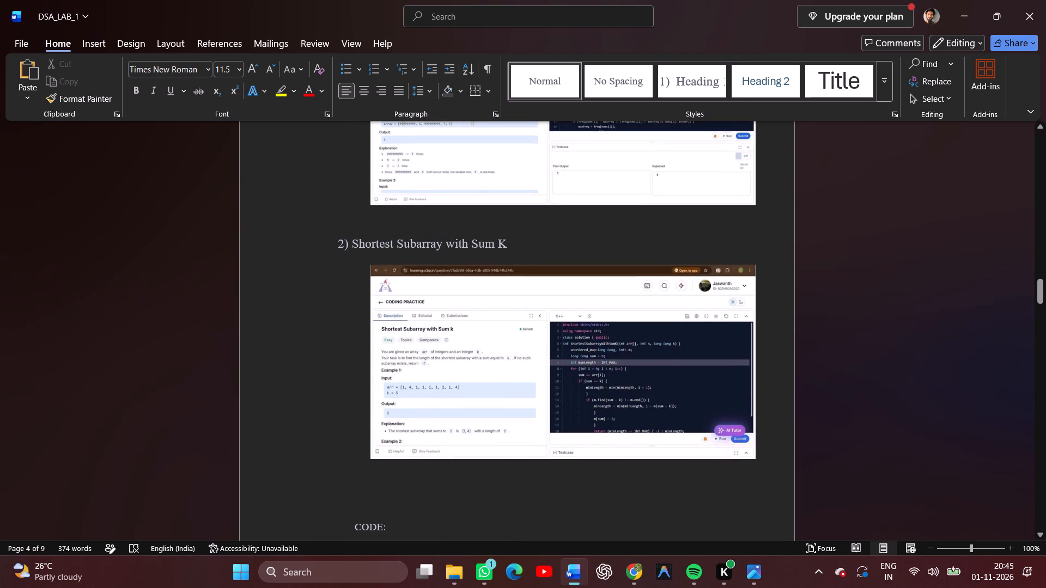
left_click(360, 502)
key("Return")
scroll(360, 502, "down", 1)
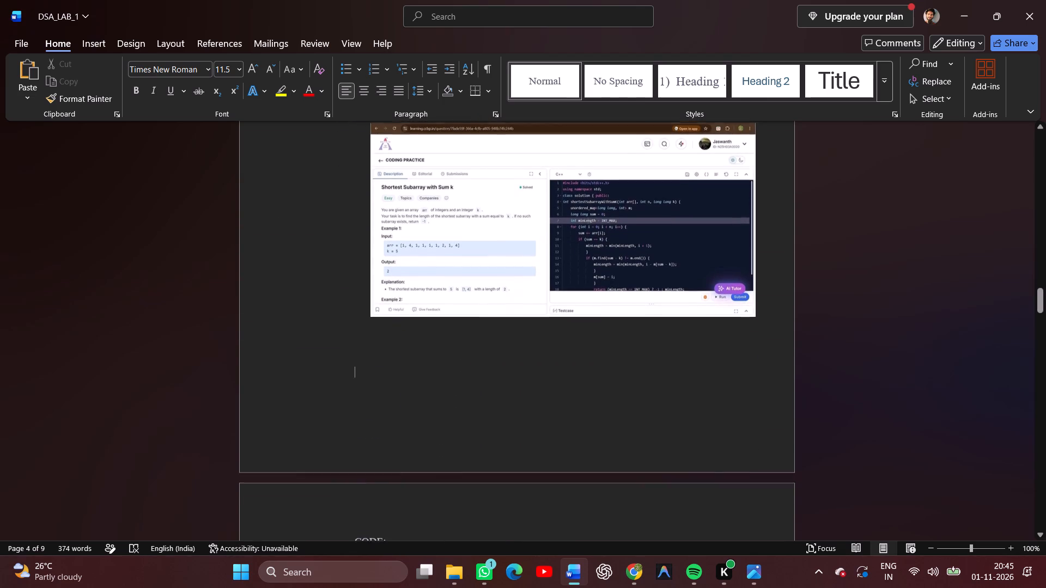
scroll(360, 502, "down", 1)
Put public: on its own line below class solution{ in the Most Frequent Element code.
scroll(360, 502, "up", 4)
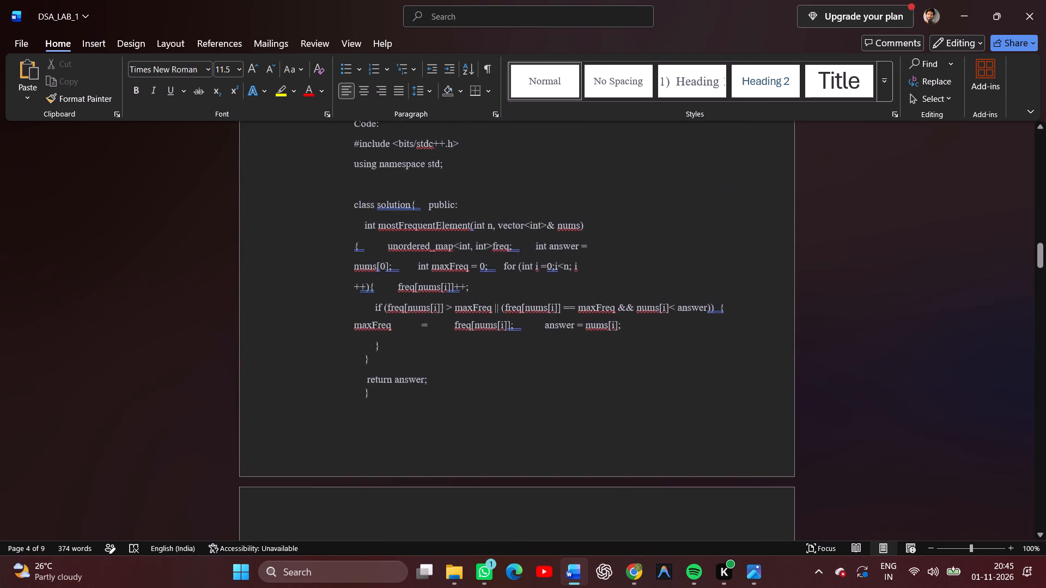
scroll(360, 502, "up", 1)
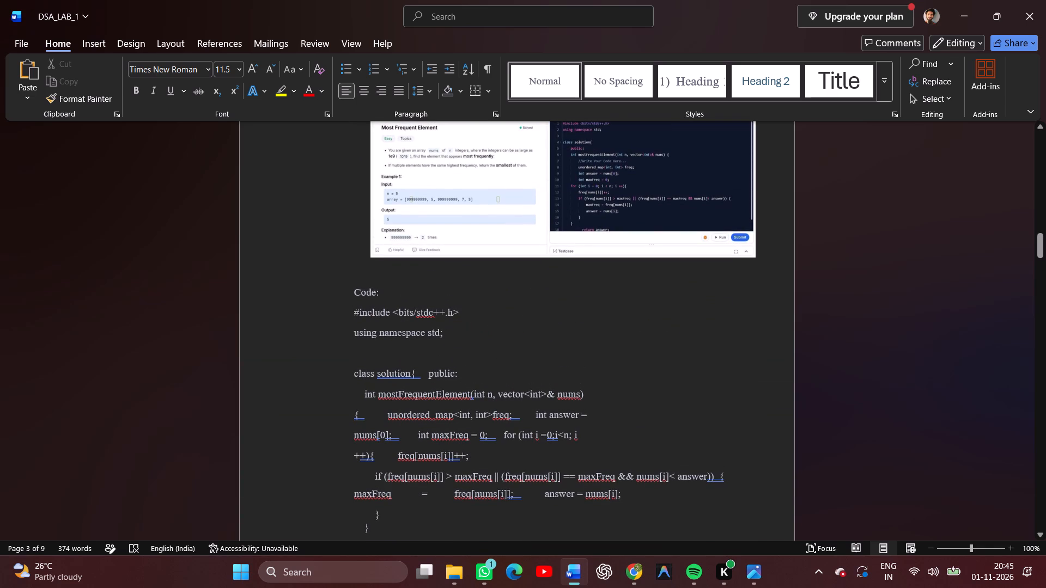
left_click(424, 374)
key("Return")
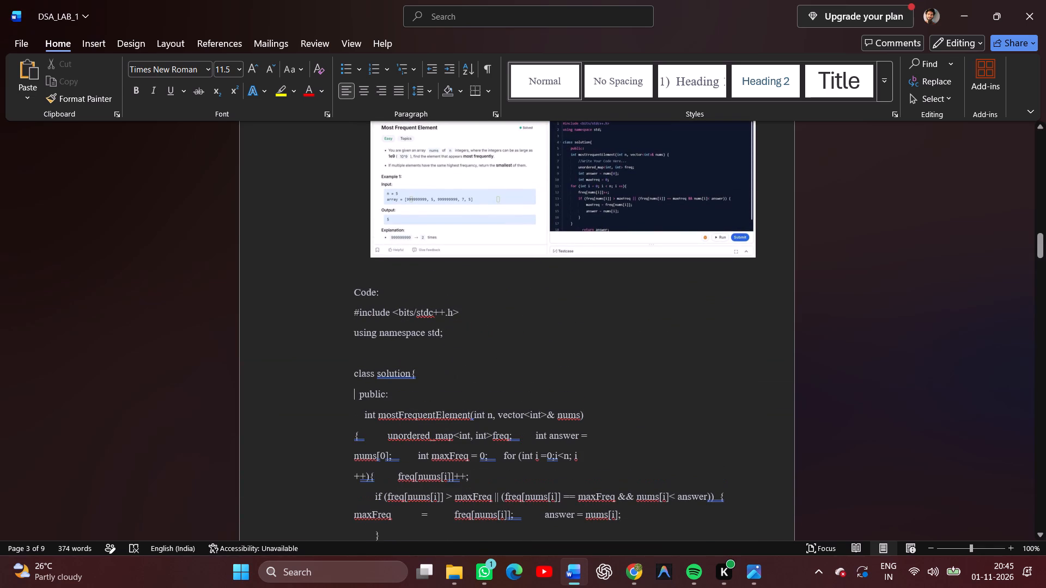
Start a new line at int answer and join the opening brace onto the end of the mostFrequentElement function line.
left_click(531, 437)
key("Return")
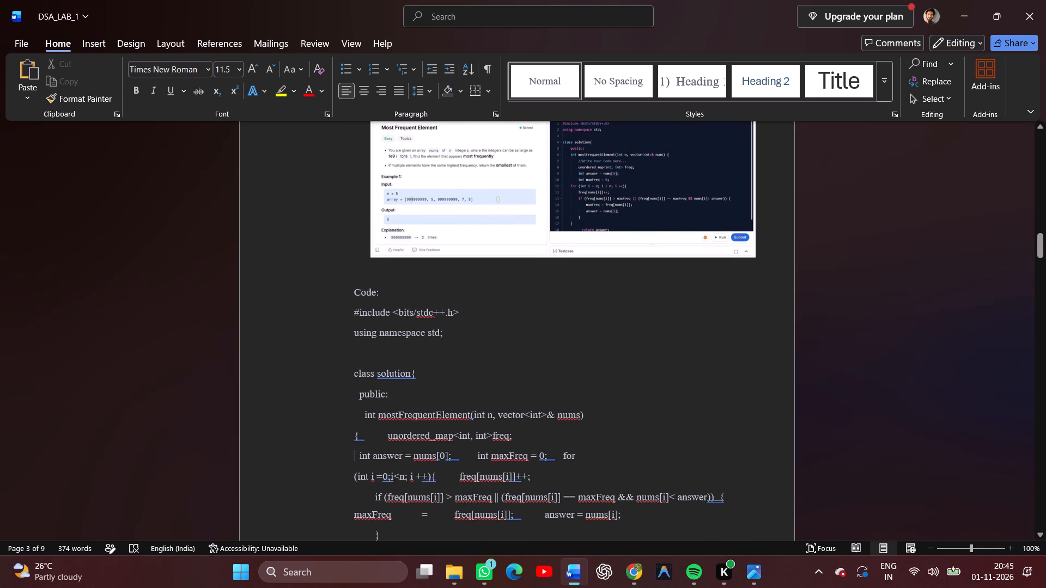
left_click(347, 434)
key("BackSpace")
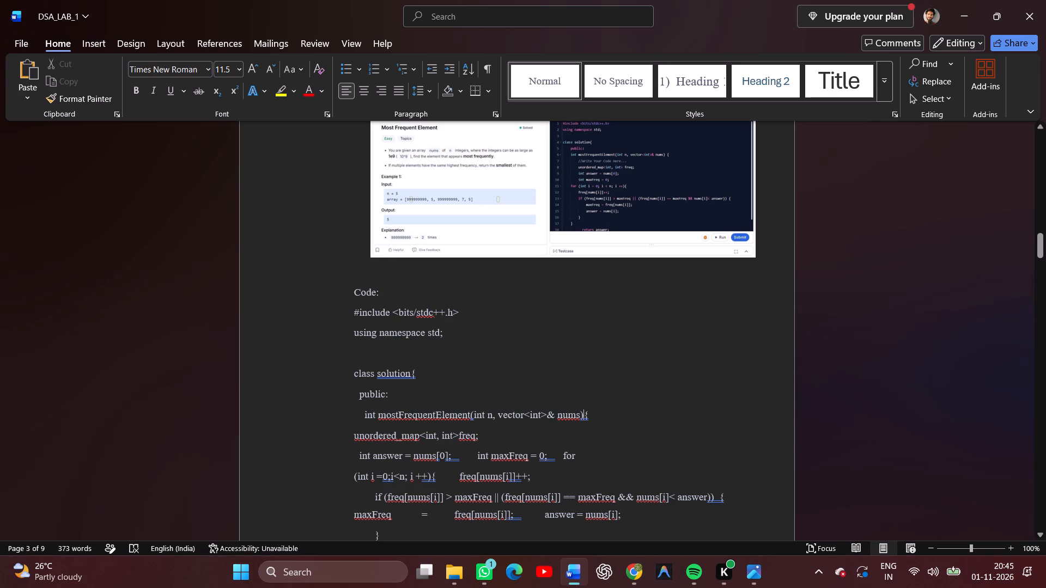
Put int maxFreq = 0;, the for loop header and freq[nums[i]]++; each on a separate line.
left_click(467, 452)
key("Return")
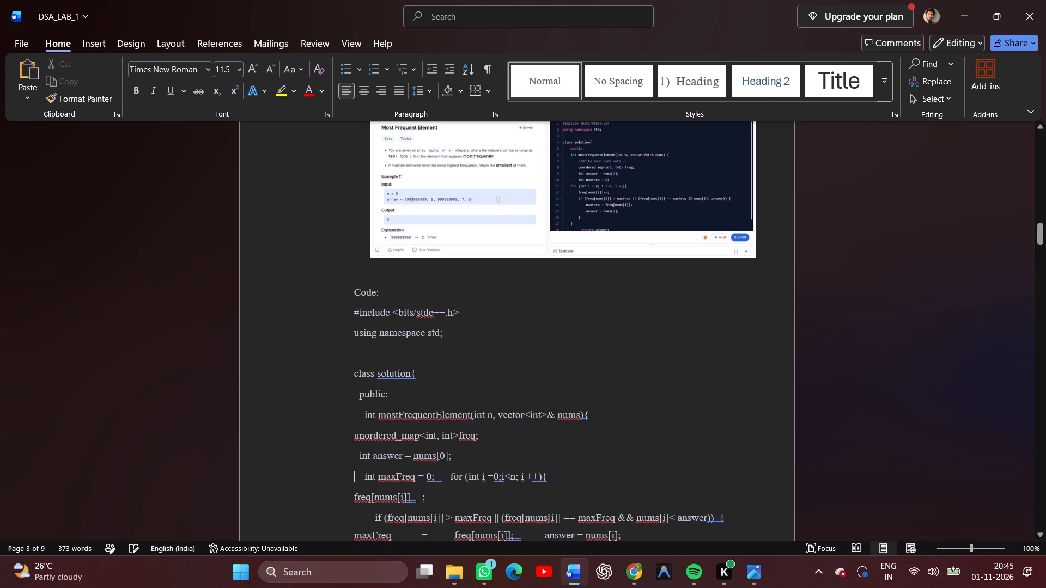
left_click(447, 475)
key("Return")
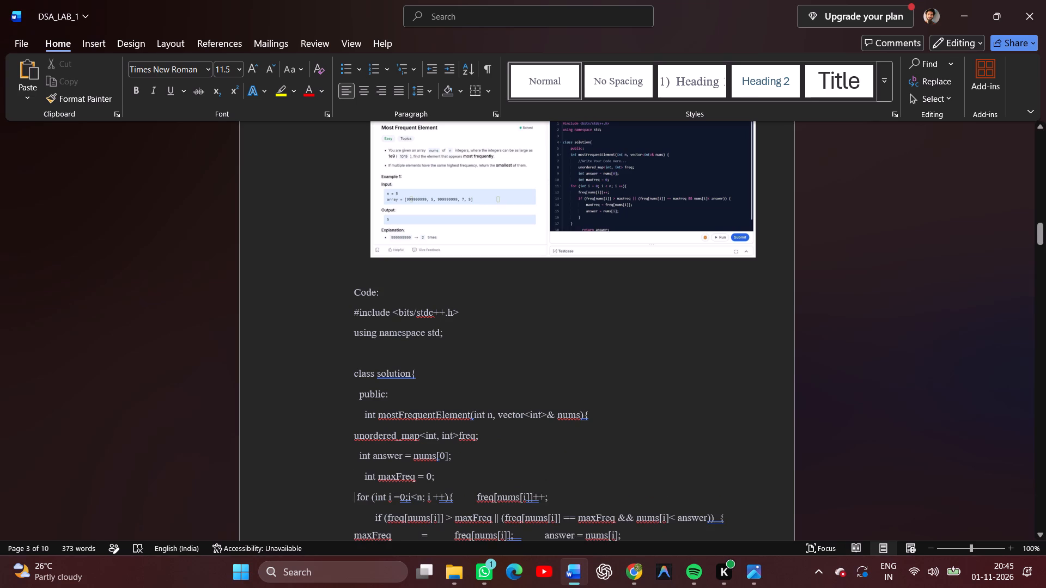
left_click(468, 493)
key("Return")
Start a new line at answer = nums[i]; after the maxFreq assignment in the Most Frequent Element code.
scroll(468, 493, "down", 1)
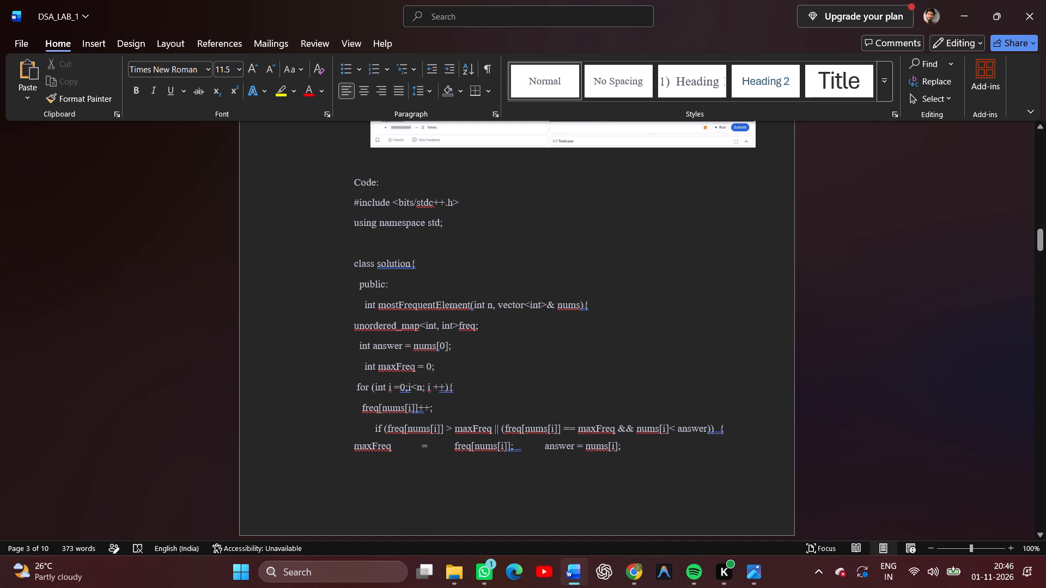
left_click(537, 448)
key("Return")
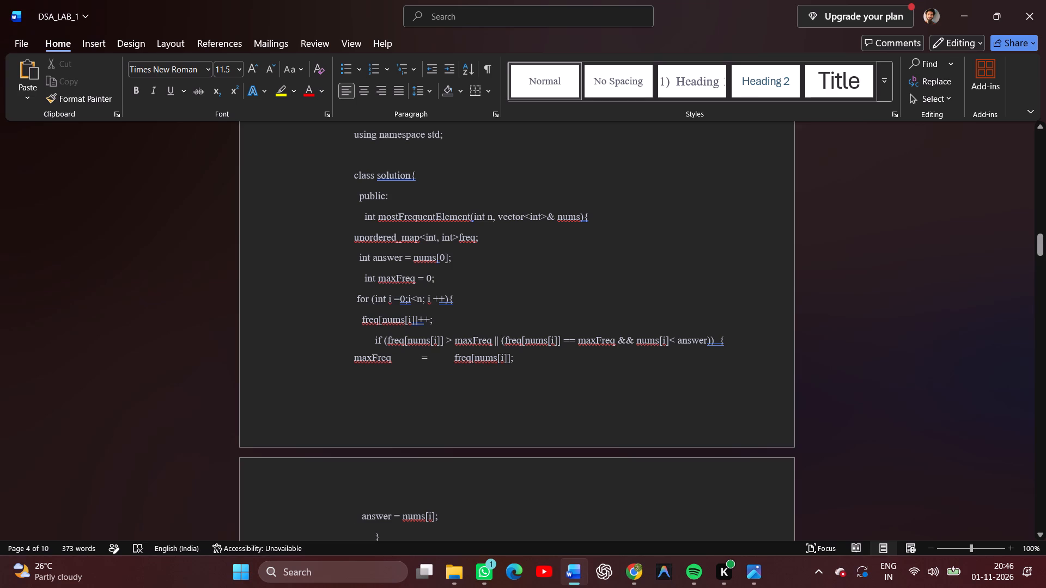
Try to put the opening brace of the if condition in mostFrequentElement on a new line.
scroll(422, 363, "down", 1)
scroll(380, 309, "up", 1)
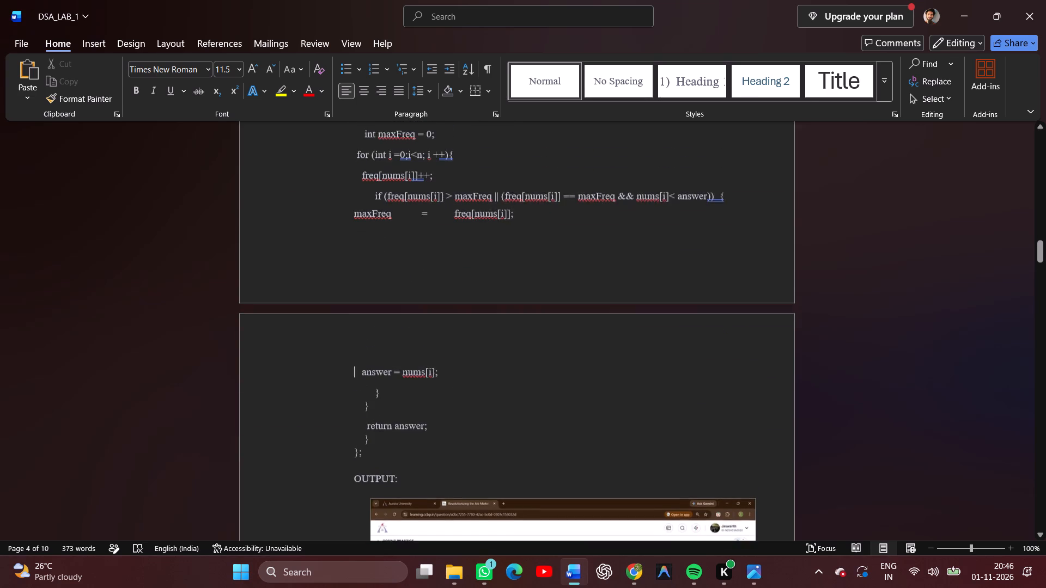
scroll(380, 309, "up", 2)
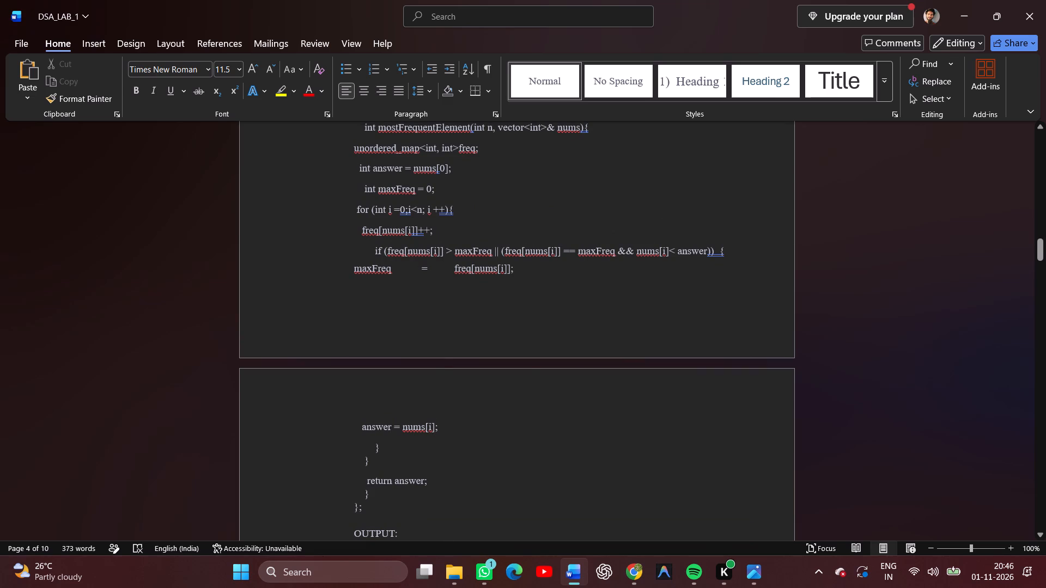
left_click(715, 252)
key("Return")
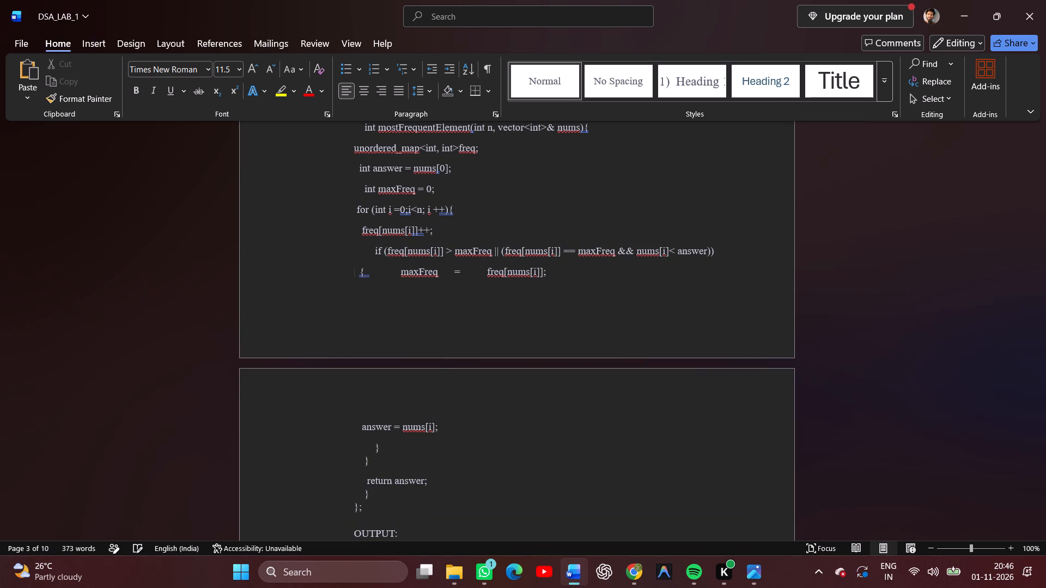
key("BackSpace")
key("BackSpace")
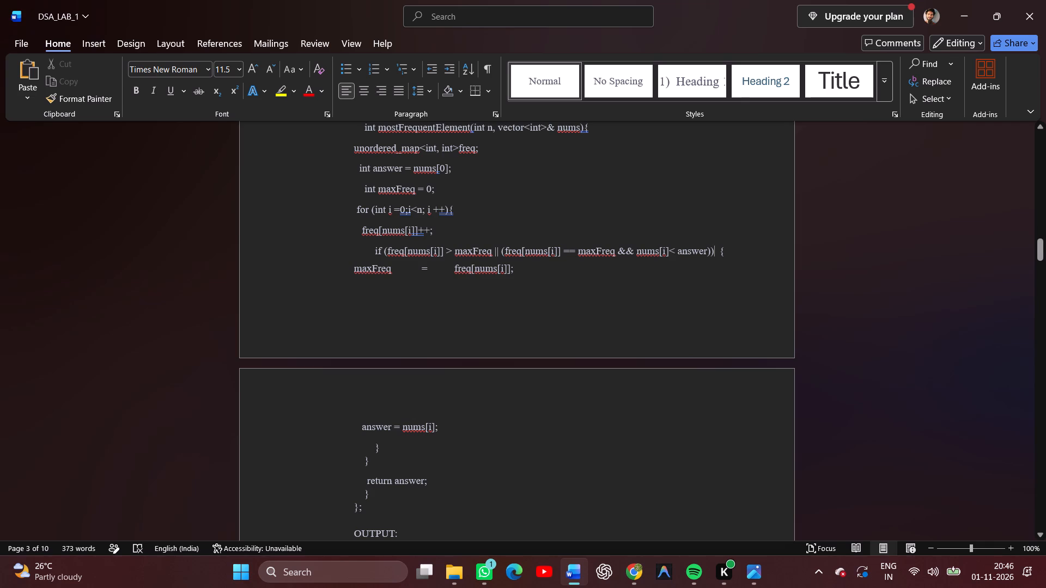
Remove the blank space between the Shortest Subarray output screenshot and the heading 3) Max Pair Sum in Subarrays.
scroll(441, 332, "right", 2)
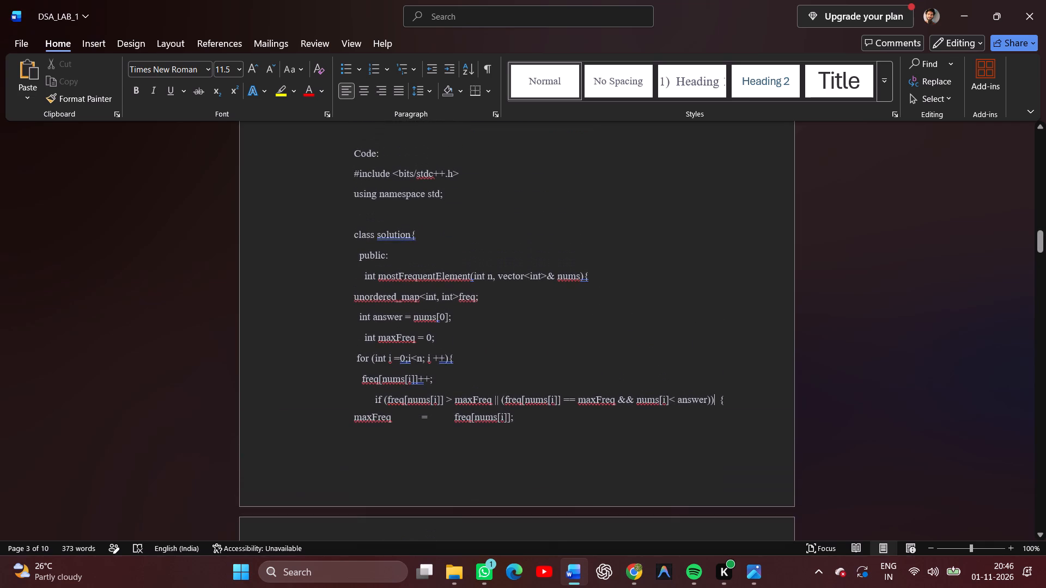
scroll(441, 332, "down", 4)
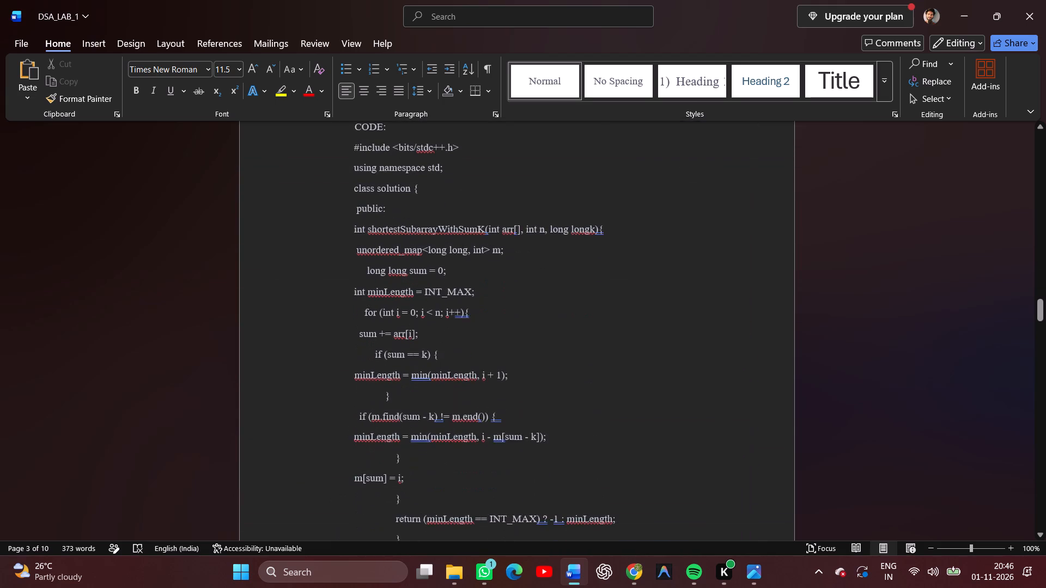
scroll(441, 332, "down", 5)
scroll(441, 332, "up", 1)
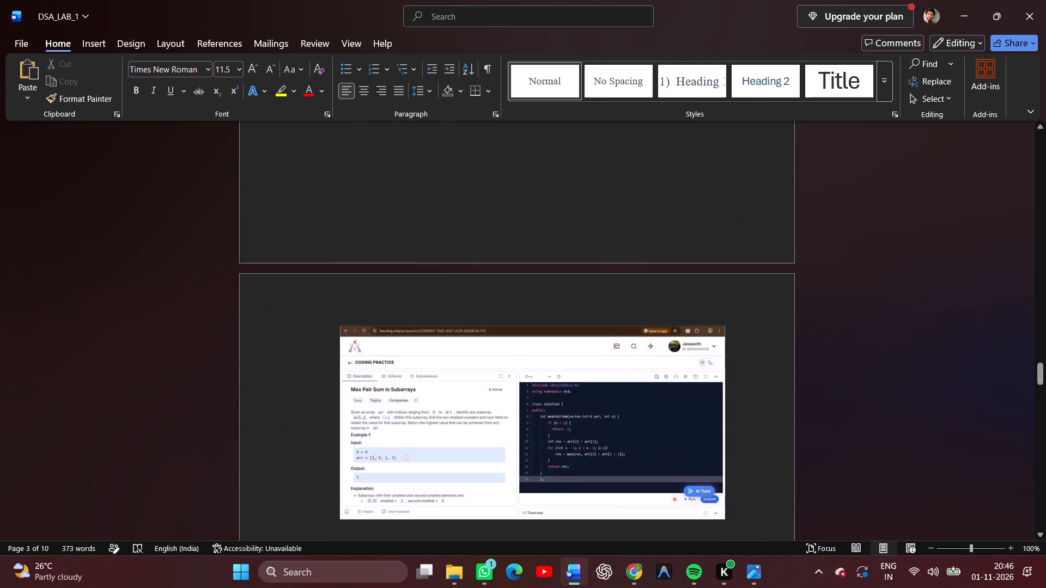
scroll(441, 332, "up", 1)
left_click(388, 395)
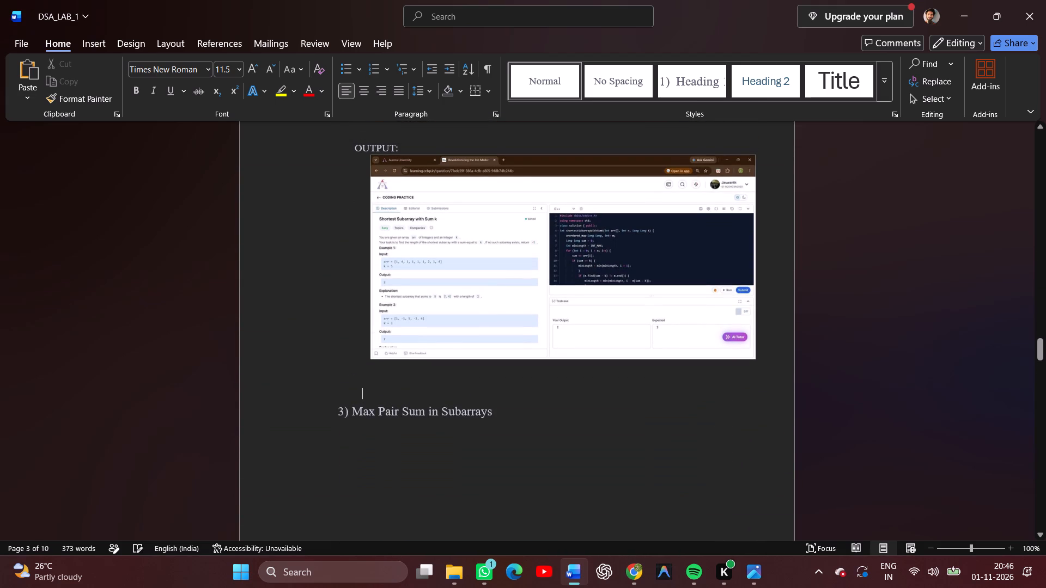
key("BackSpace")
key("BackSpace")
key("BackSpace")
key("BackSpace")
key("BackSpace")
key("BackSpace")
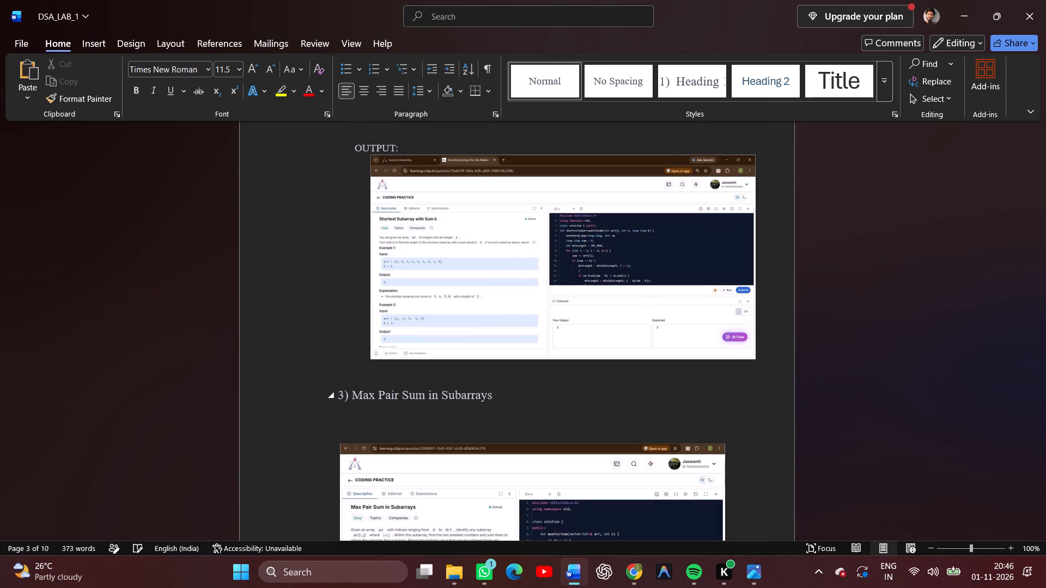
Delete the extra blank lines above CODE: in the Max Pair Sum in Subarrays section, back to the end of the problem screenshot.
scroll(388, 395, "down", 6)
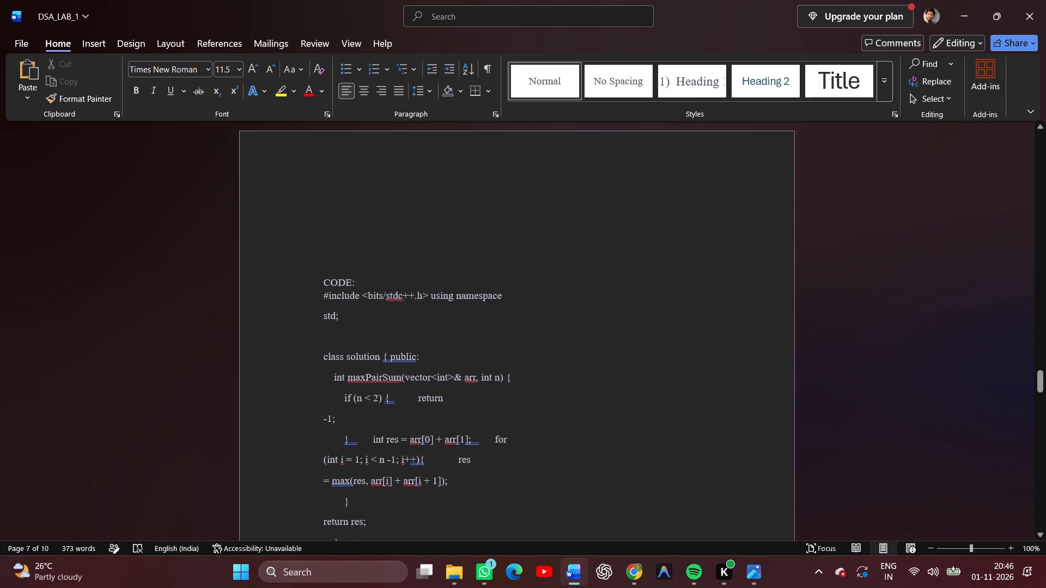
left_click(368, 237)
key("BackSpace")
key("BackSpace")
key("BackSpace")
key("BackSpace")
key("BackSpace")
key("BackSpace")
key("BackSpace")
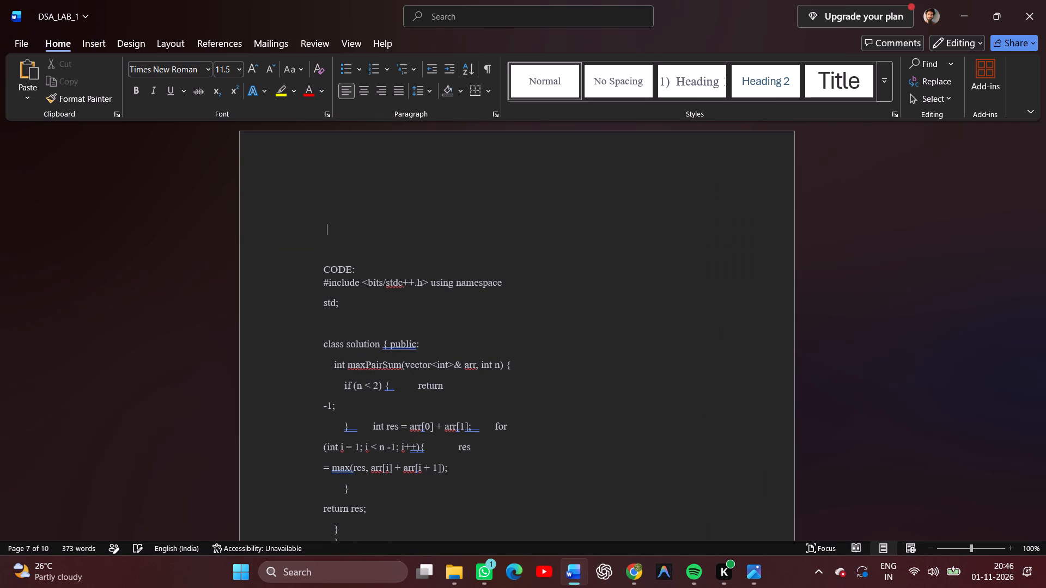
key("BackSpace")
key("BackSpace")
key("BackSpace")
key("BackSpace")
key("BackSpace")
key("BackSpace")
key("BackSpace")
key("BackSpace")
key("BackSpace")
key("BackSpace")
key("BackSpace")
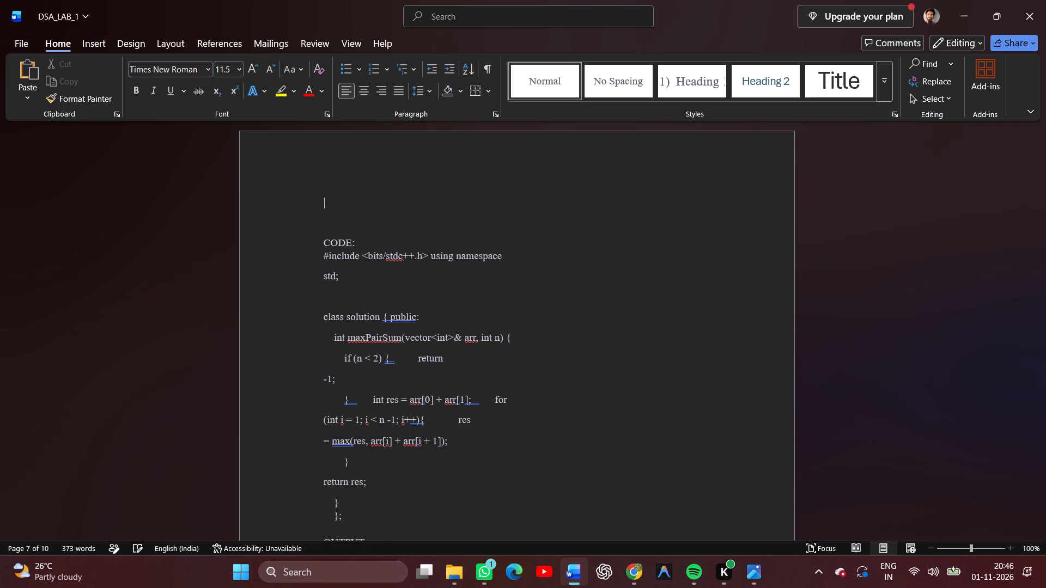
key("BackSpace")
key("BackSpace")
key("BackSpace")
key("BackSpace")
key("BackSpace")
key("BackSpace")
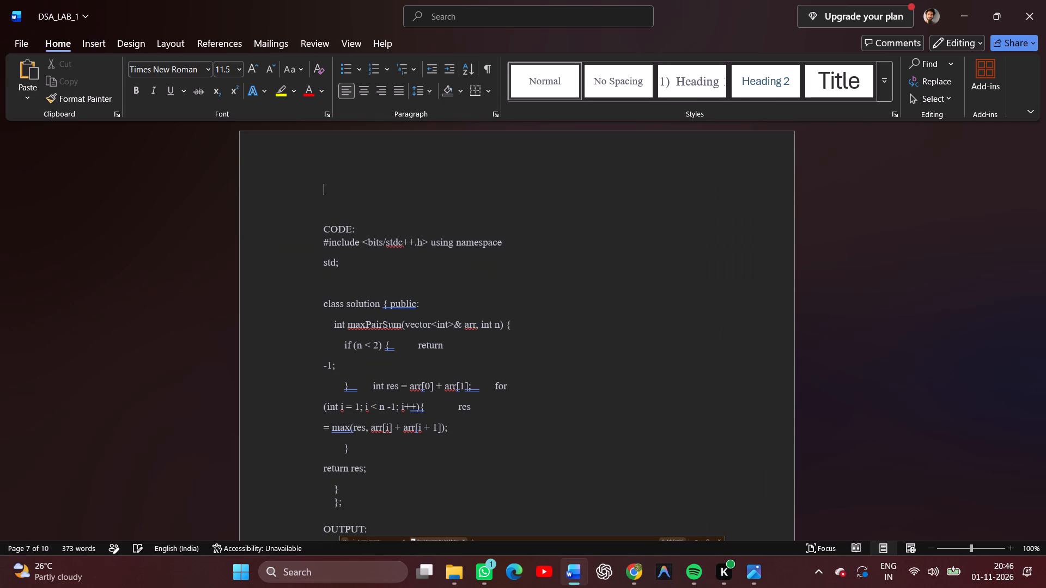
key("BackSpace")
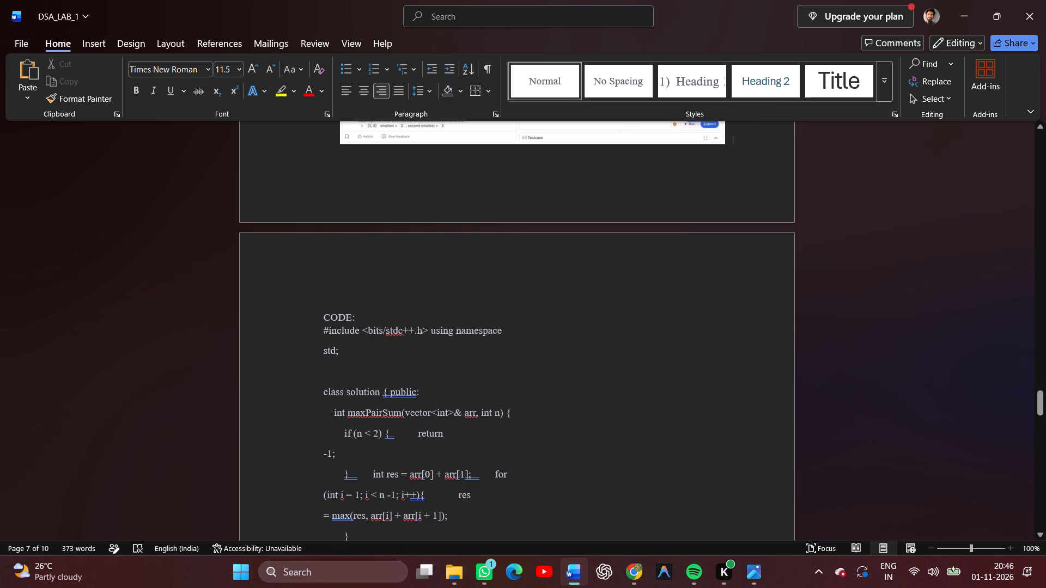
Put using namespace std; and public: each on its own line in the Max Pair Sum code.
left_click(428, 329)
key("Return")
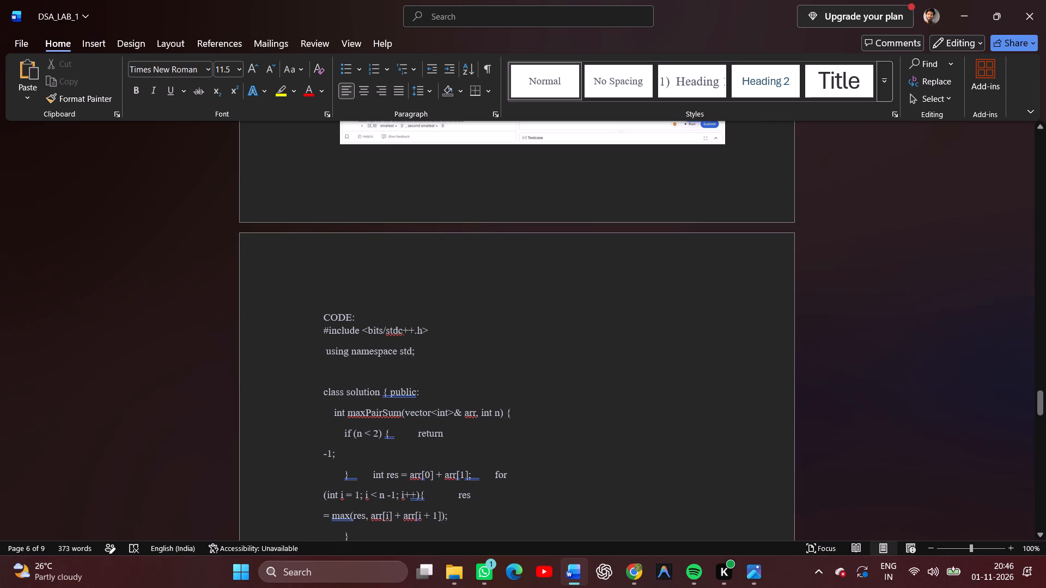
left_click(388, 394)
key("Return")
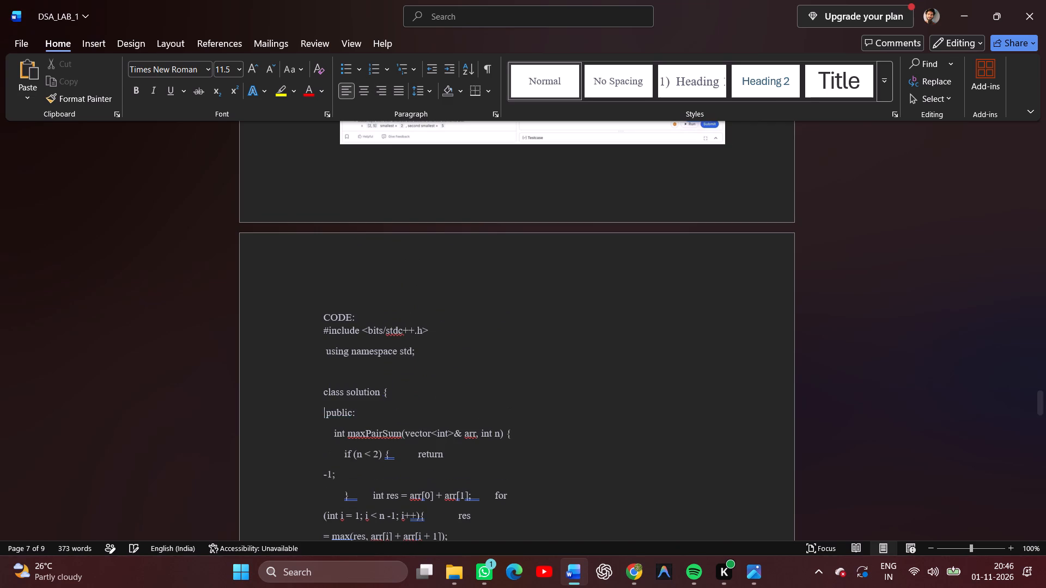
Put return -1; together on its own line below if (n < 2) { in the maxPairSum function.
scroll(388, 394, "down", 1)
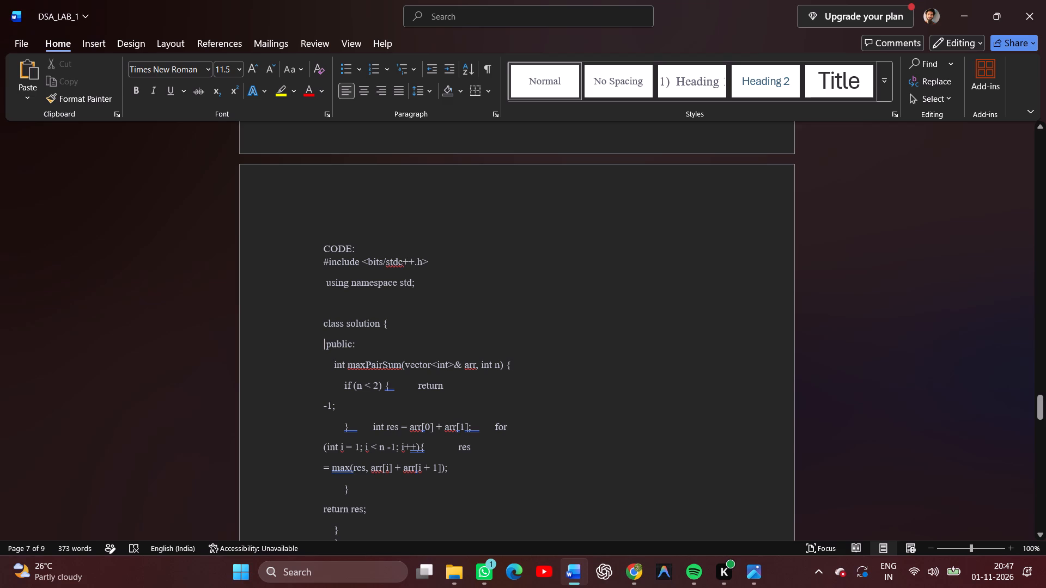
left_click(408, 384)
key("Return")
scroll(408, 384, "down", 1)
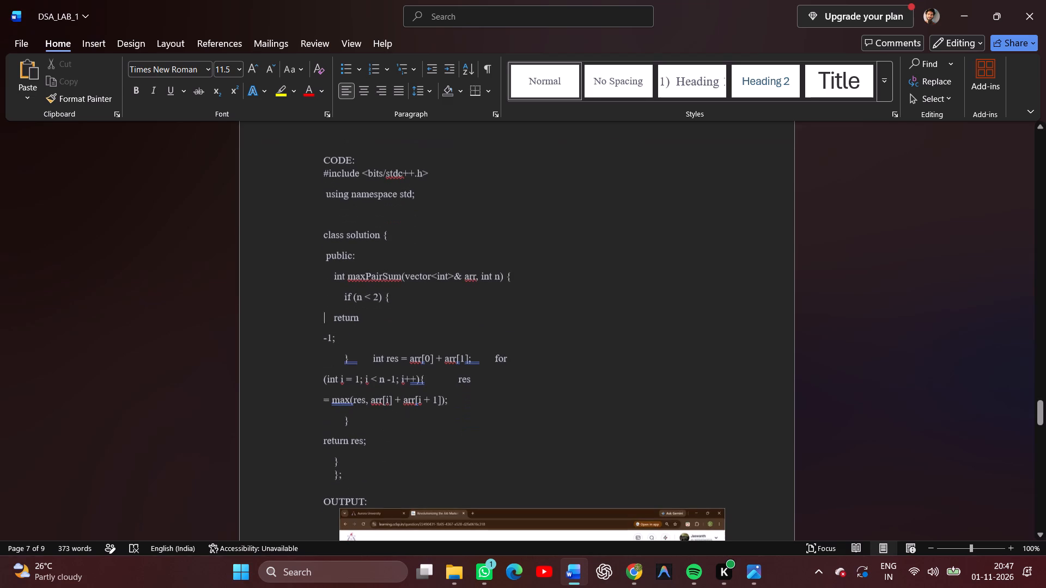
left_click(318, 344)
key("BackSpace")
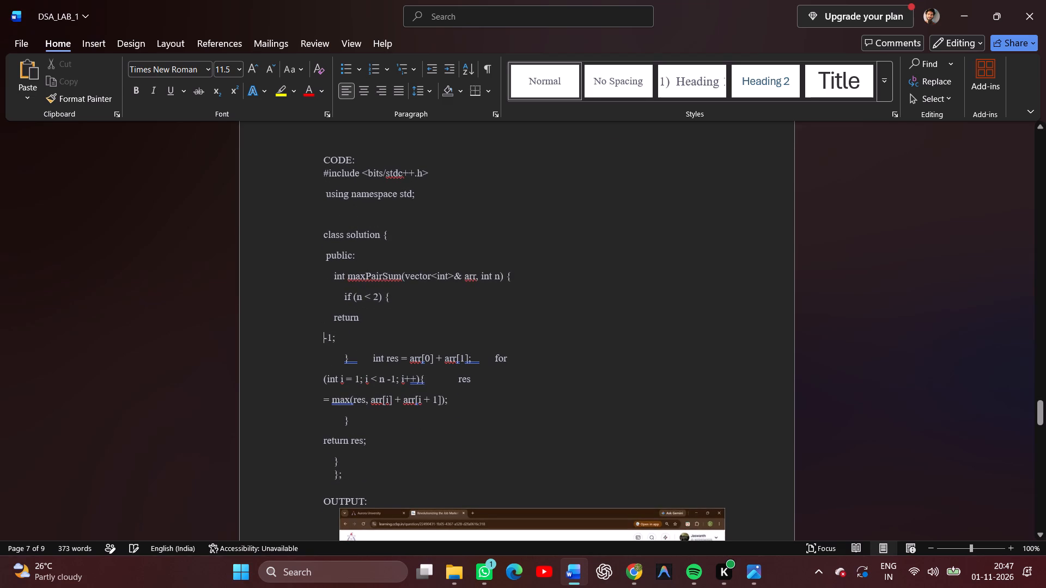
key("BackSpace")
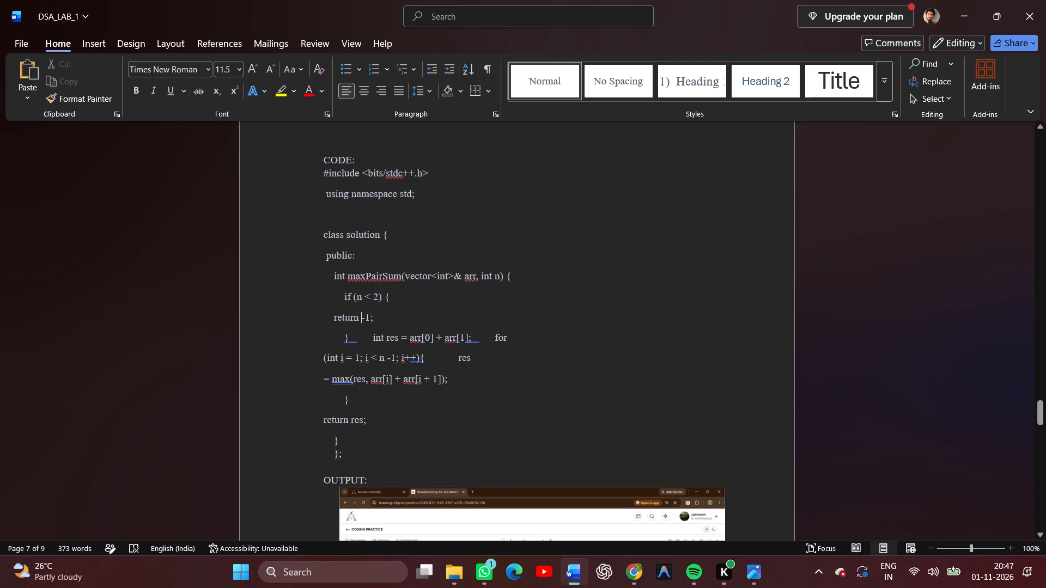
Put int res = arr[0] + arr[1]; on its own line, separate from the closing brace and the for keyword.
left_click(372, 335)
key("Return")
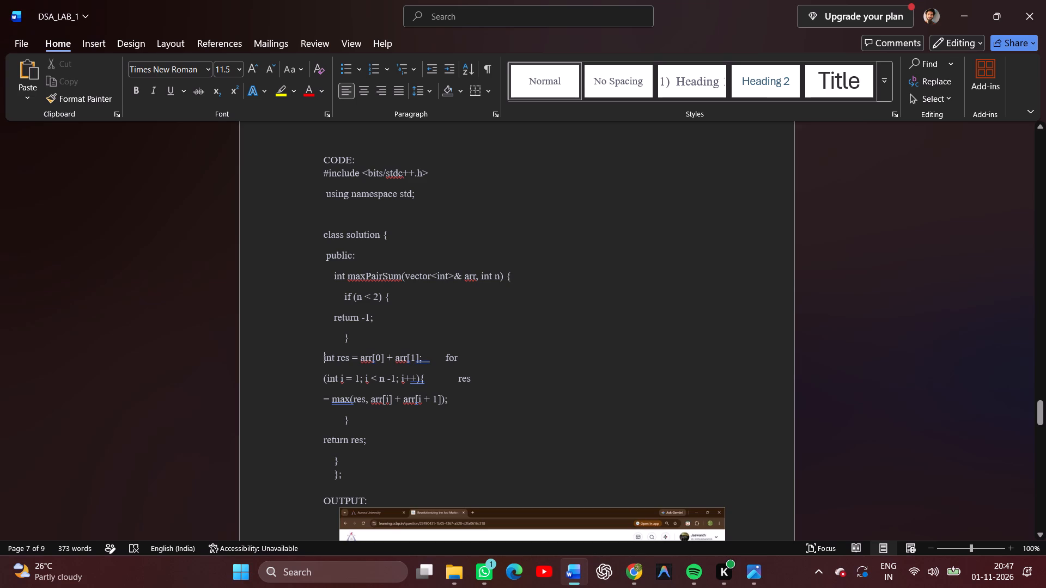
left_click(431, 360)
key("Return")
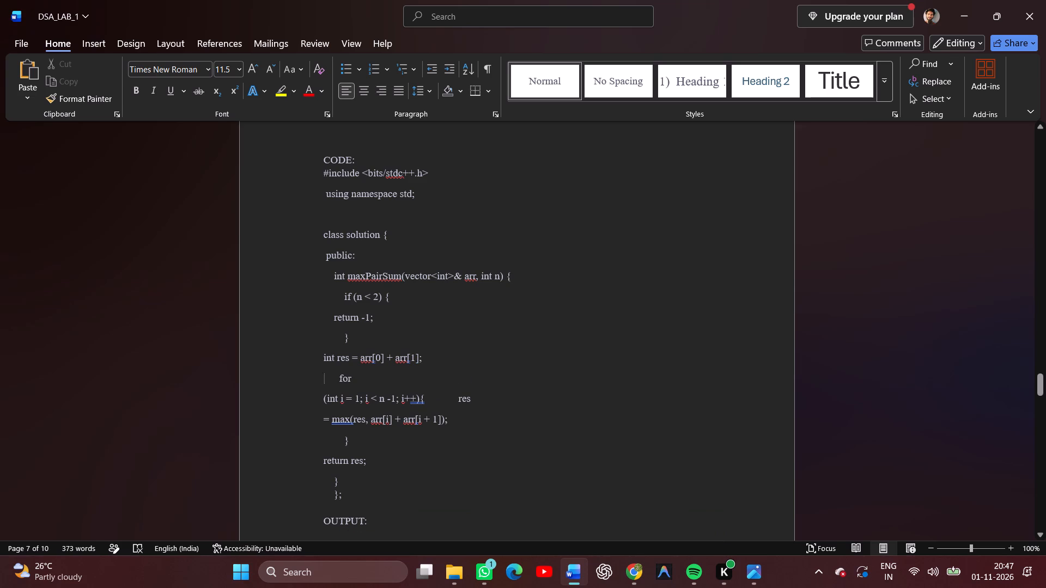
Join the for keyword and (int i = 1; i < n -1; i++){ on one line with a space between them.
left_click(316, 396)
key("BackSpace")
key("BackSpace")
key("BackSpace")
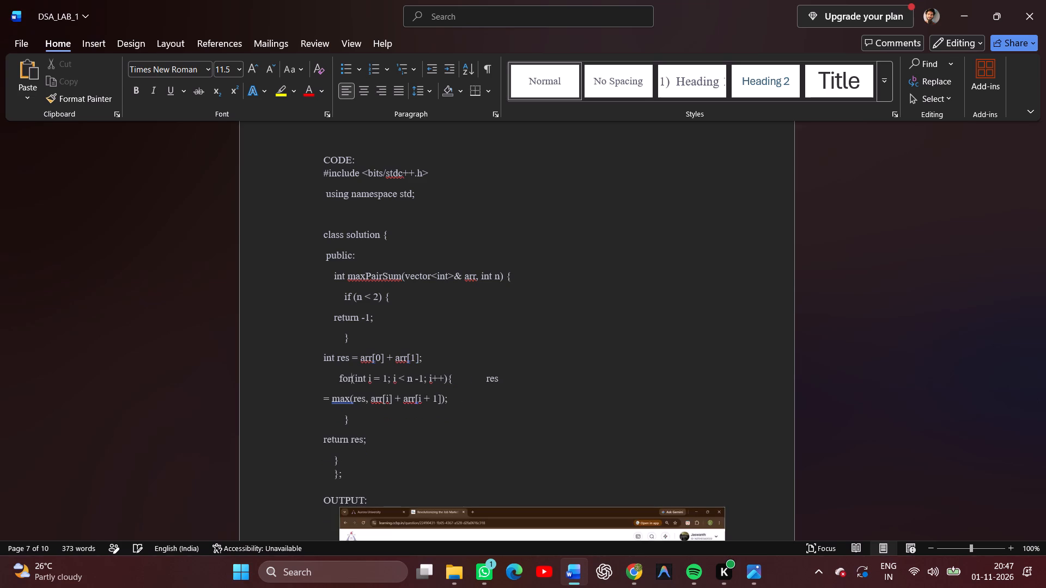
key("space")
Put res = max(res, arr[i] + arr[i + 1]); together on its own line below the for loop header.
left_click(470, 376)
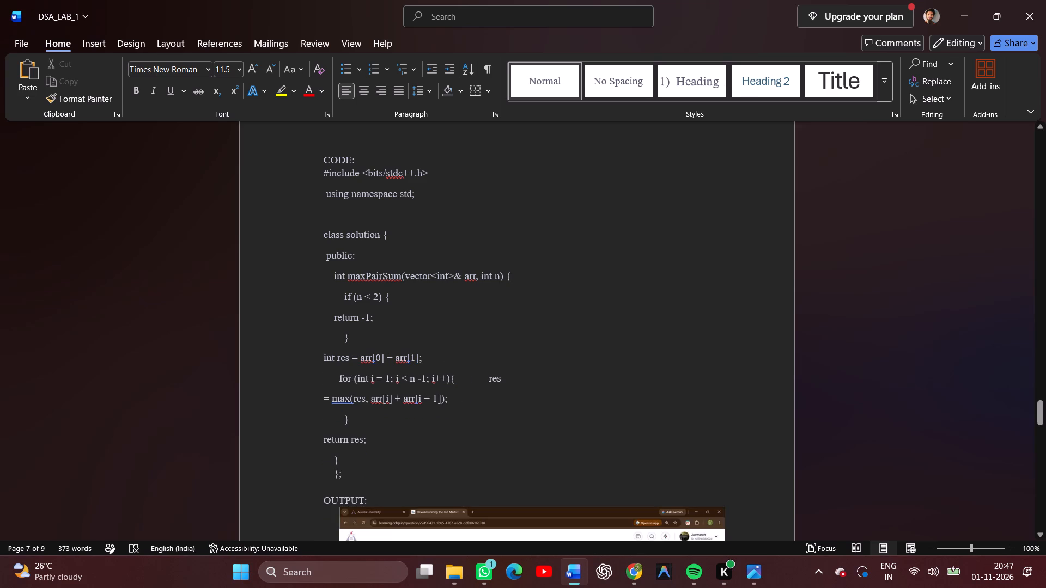
key("Return")
left_click(315, 417)
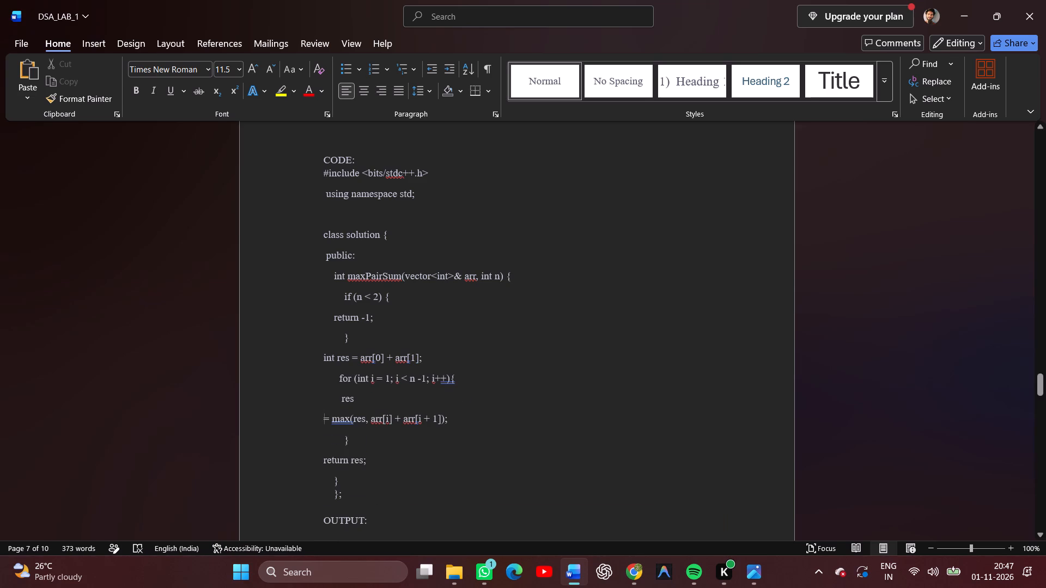
key("BackSpace")
key("BackSpace")
key("BackSpace")
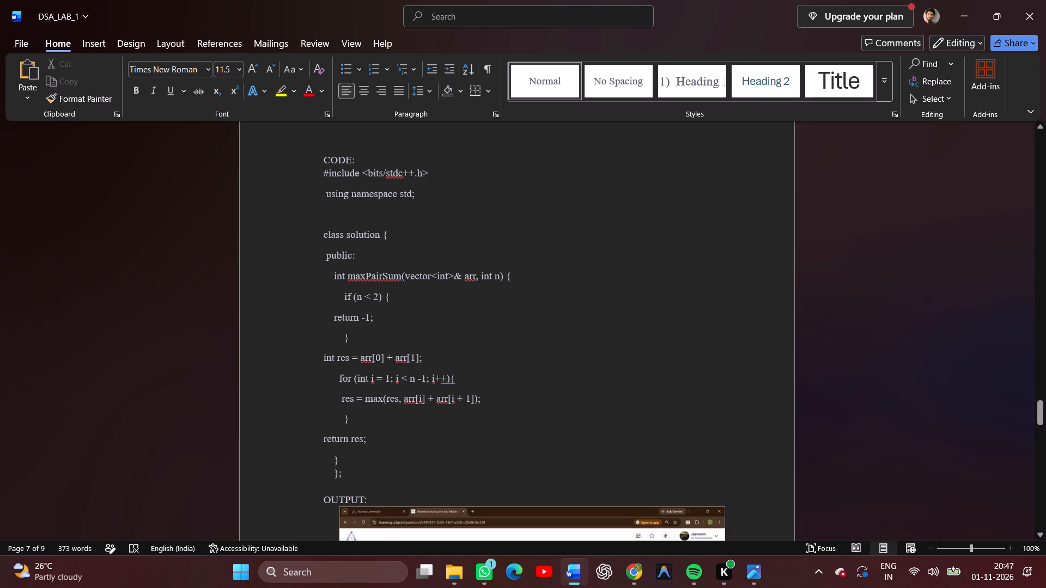
Delete the extra blank lines above the heading 4) Match Customers with Experts, back to the preceding output screenshot.
scroll(351, 451, "down", 3)
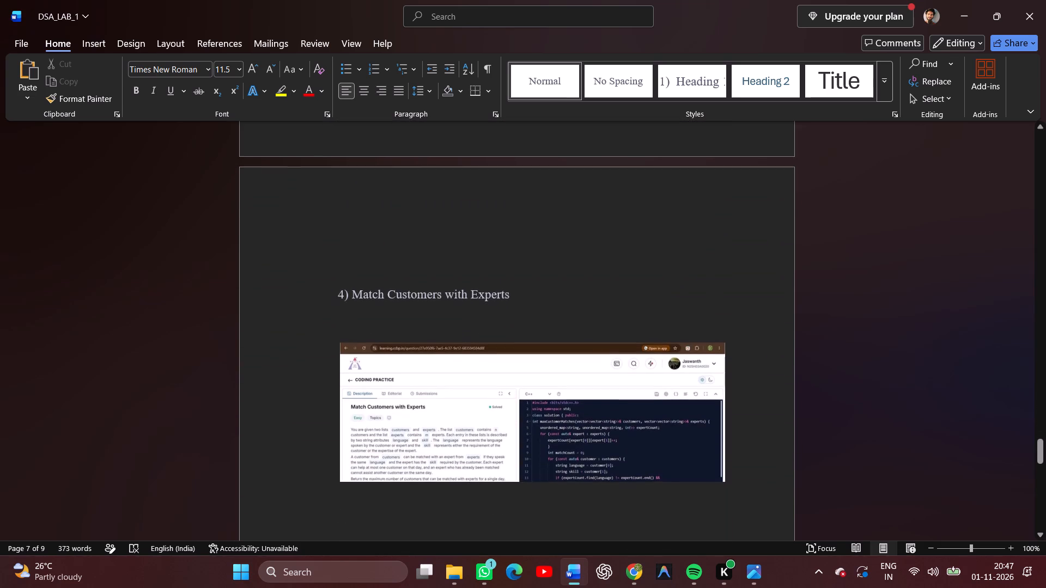
left_click(399, 257)
key("BackSpace")
key("BackSpace")
key("BackSpace")
key("BackSpace")
key("BackSpace")
key("BackSpace")
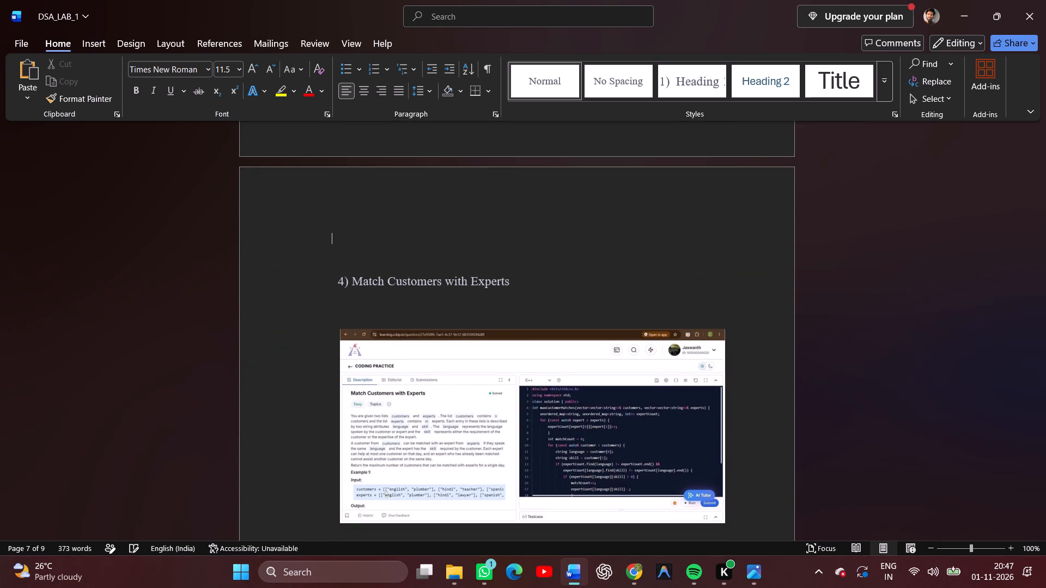
key("BackSpace")
key("BackSpace")
key("BackSpace")
key("BackSpace")
key("BackSpace")
key("BackSpace")
key("BackSpace")
key("BackSpace")
key("BackSpace")
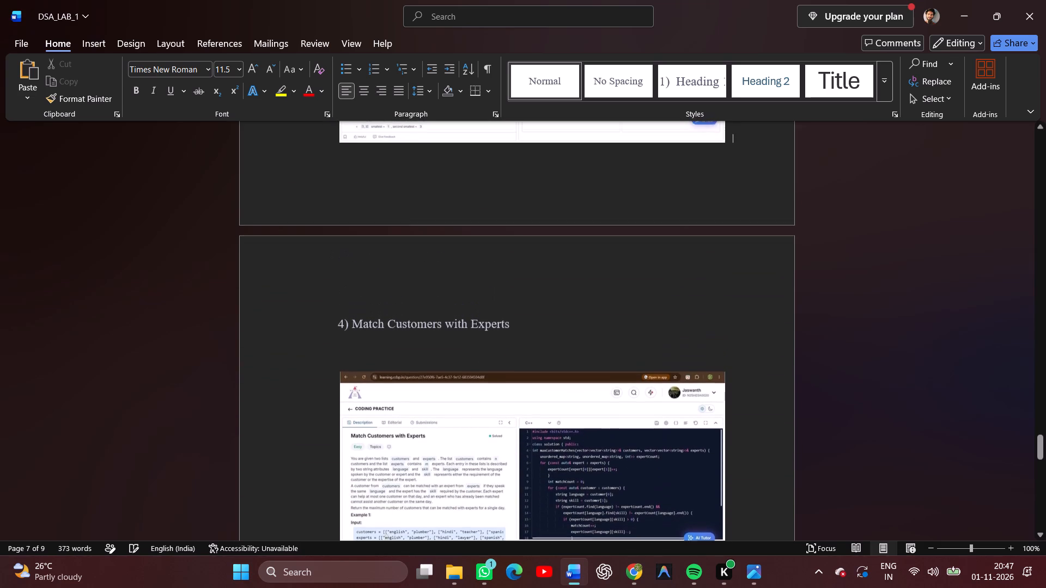
scroll(399, 257, "down", 3)
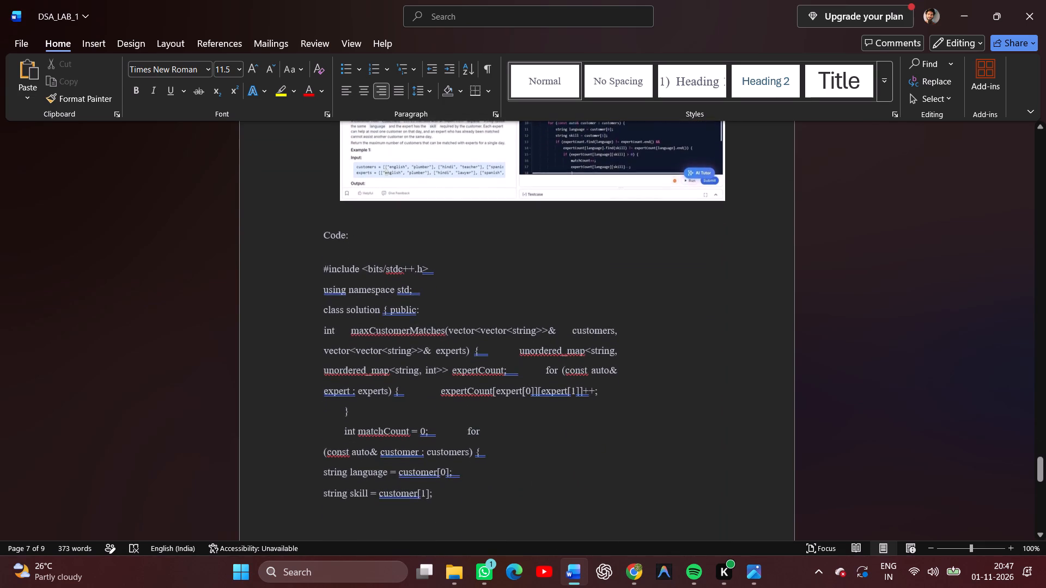